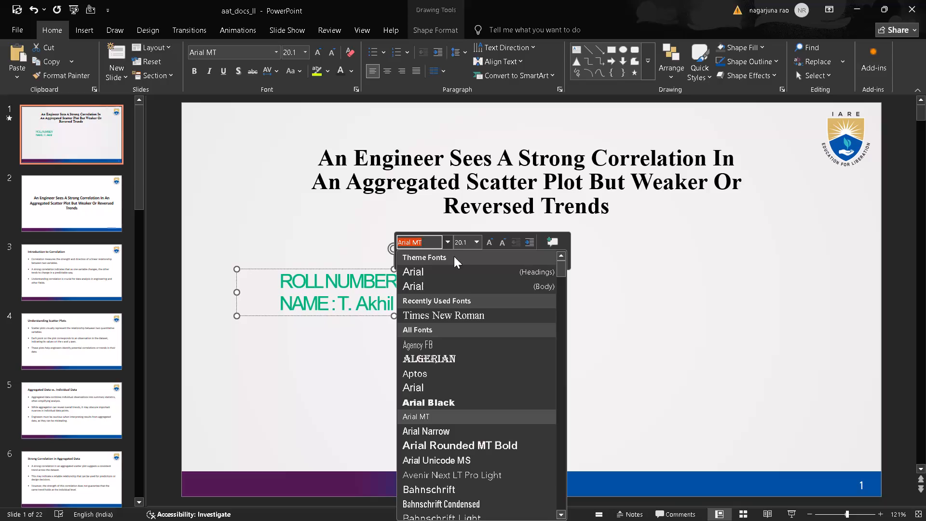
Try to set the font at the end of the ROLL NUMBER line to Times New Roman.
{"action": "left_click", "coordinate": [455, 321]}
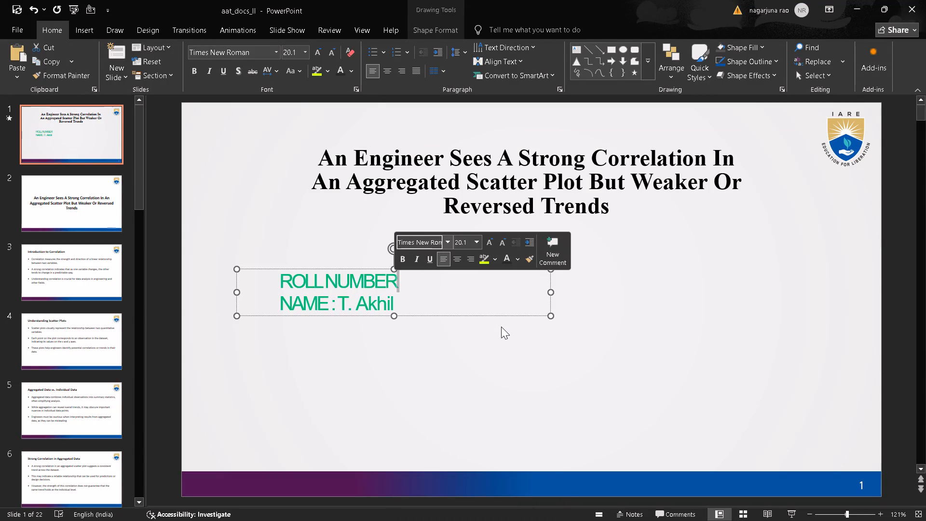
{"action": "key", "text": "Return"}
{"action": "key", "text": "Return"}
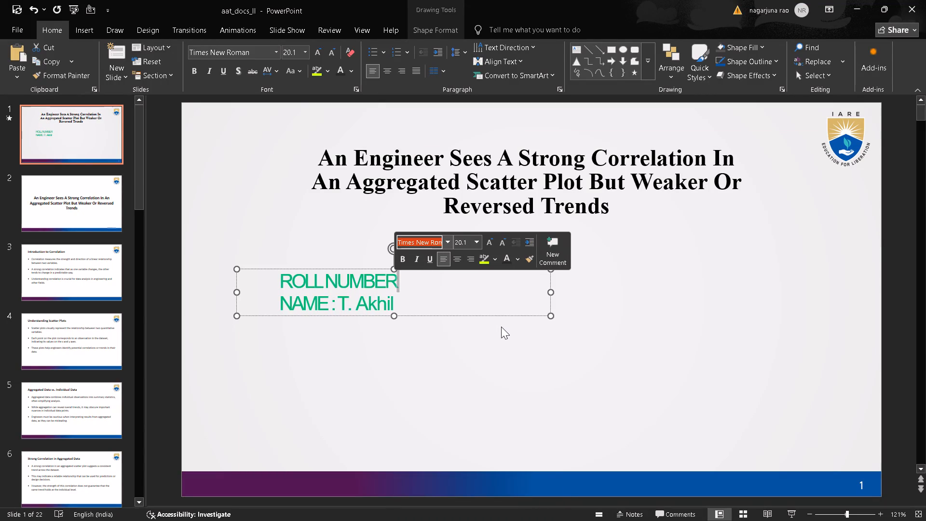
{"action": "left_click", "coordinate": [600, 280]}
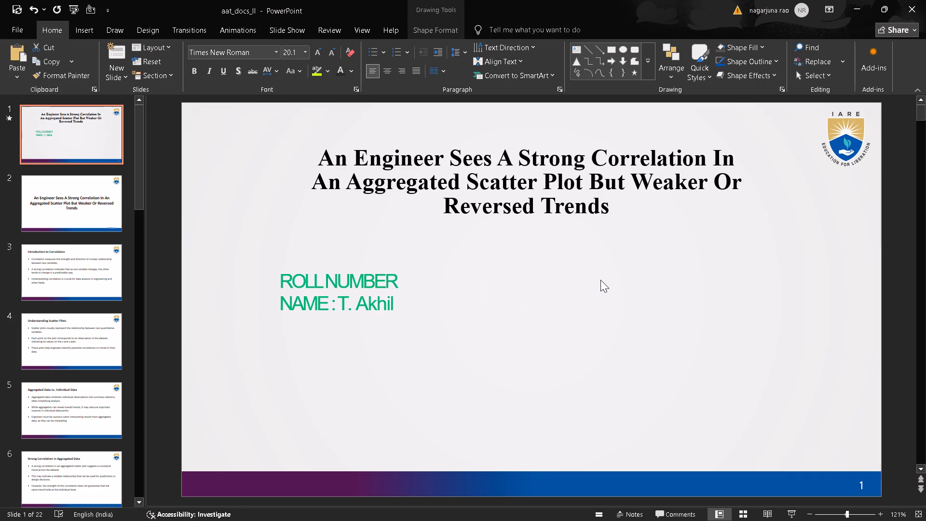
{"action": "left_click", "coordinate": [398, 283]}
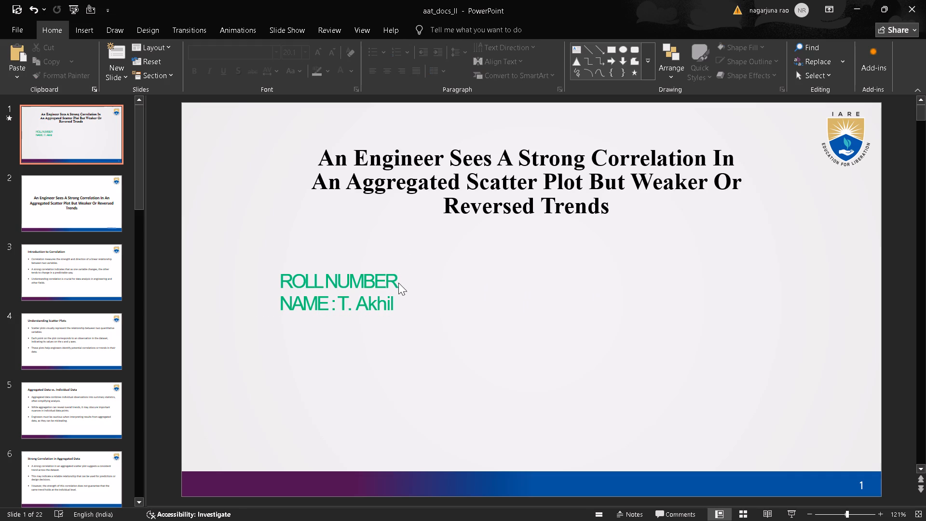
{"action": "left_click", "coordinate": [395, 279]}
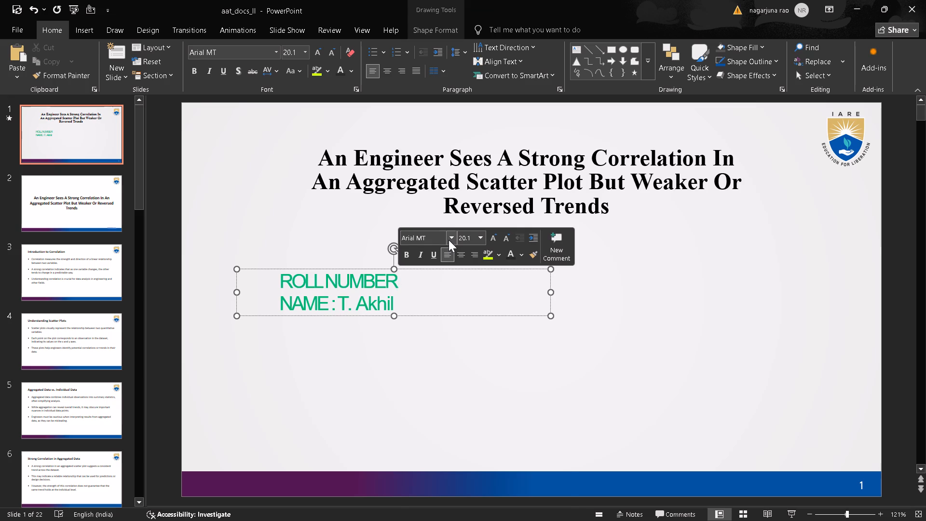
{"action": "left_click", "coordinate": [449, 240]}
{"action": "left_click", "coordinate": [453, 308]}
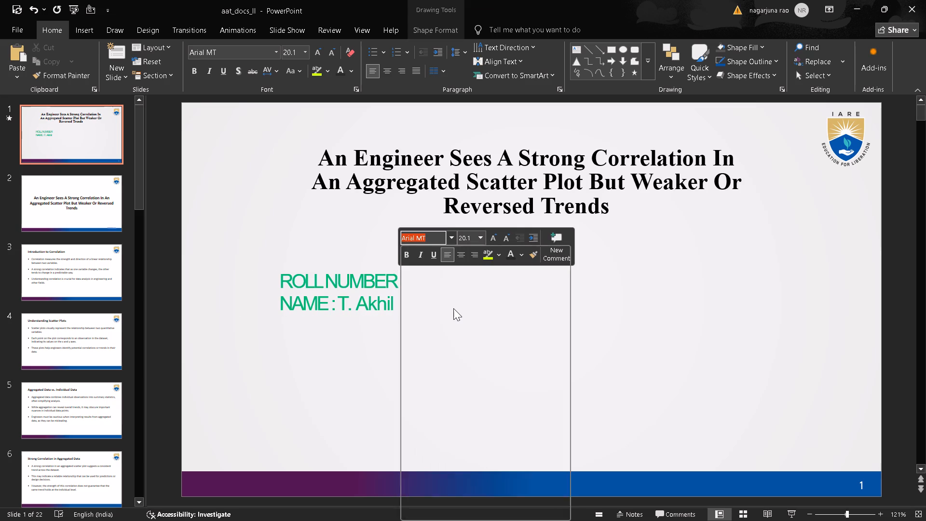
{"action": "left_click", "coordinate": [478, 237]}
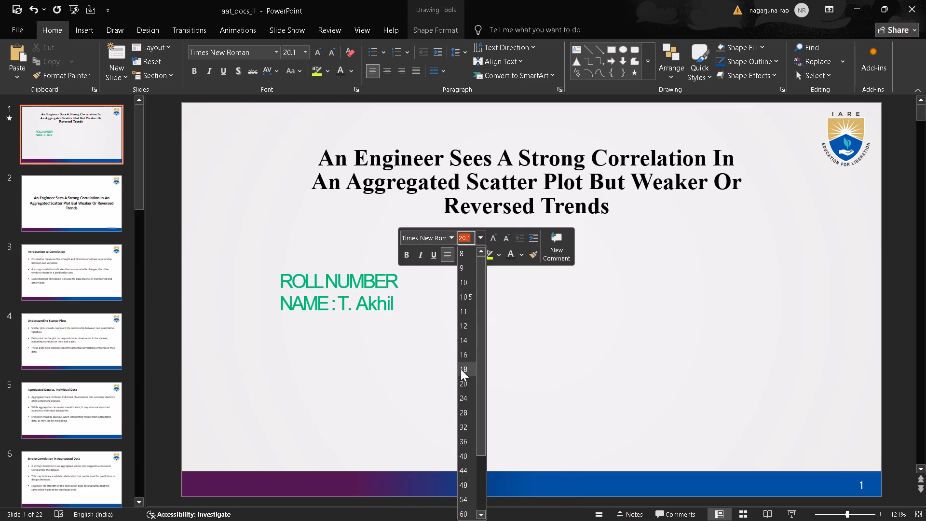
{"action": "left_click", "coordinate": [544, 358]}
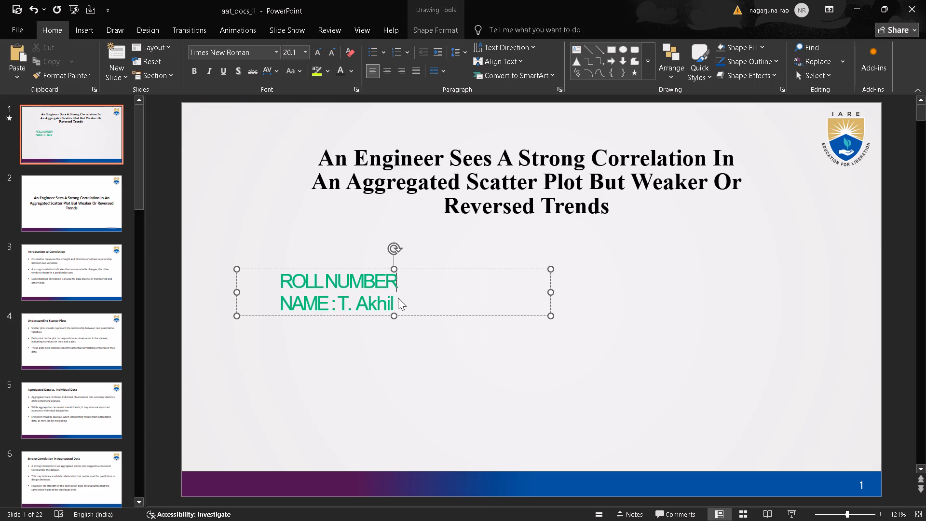
Delete the roll number and name lines from the green text box under the title on slide 1.
{"action": "left_click", "coordinate": [395, 298]}
{"action": "key", "text": "BackSpace"}
{"action": "key", "text": "BackSpace"}
{"action": "key", "text": "BackSpace"}
{"action": "key", "text": "BackSpace"}
{"action": "key", "text": "BackSpace"}
{"action": "key", "text": "BackSpace"}
{"action": "key", "text": "BackSpace"}
{"action": "key", "text": "BackSpace"}
{"action": "key", "text": "BackSpace"}
{"action": "key", "text": "BackSpace"}
{"action": "key", "text": "BackSpace"}
{"action": "key", "text": "BackSpace"}
{"action": "key", "text": "BackSpace"}
{"action": "key", "text": "BackSpace"}
{"action": "key", "text": "BackSpace"}
{"action": "key", "text": "BackSpace"}
{"action": "key", "text": "BackSpace"}
{"action": "key", "text": "BackSpace"}
{"action": "key", "text": "BackSpace"}
{"action": "key", "text": "BackSpace"}
{"action": "key", "text": "BackSpace"}
{"action": "key", "text": "BackSpace"}
{"action": "key", "text": "BackSpace"}
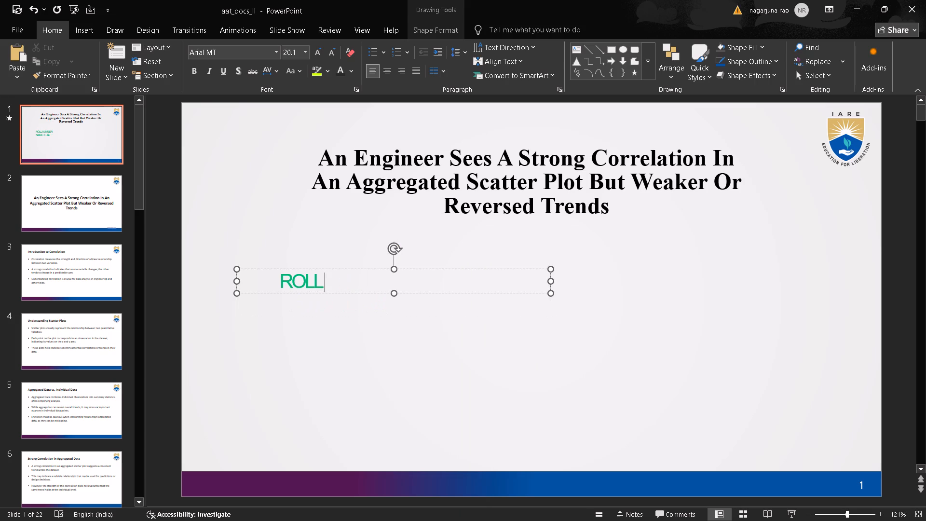
{"action": "key", "text": "BackSpace"}
{"action": "key", "text": "BackSpace"}
{"action": "key", "text": "BackSpace"}
{"action": "key", "text": "BackSpace"}
{"action": "key", "text": "BackSpace"}
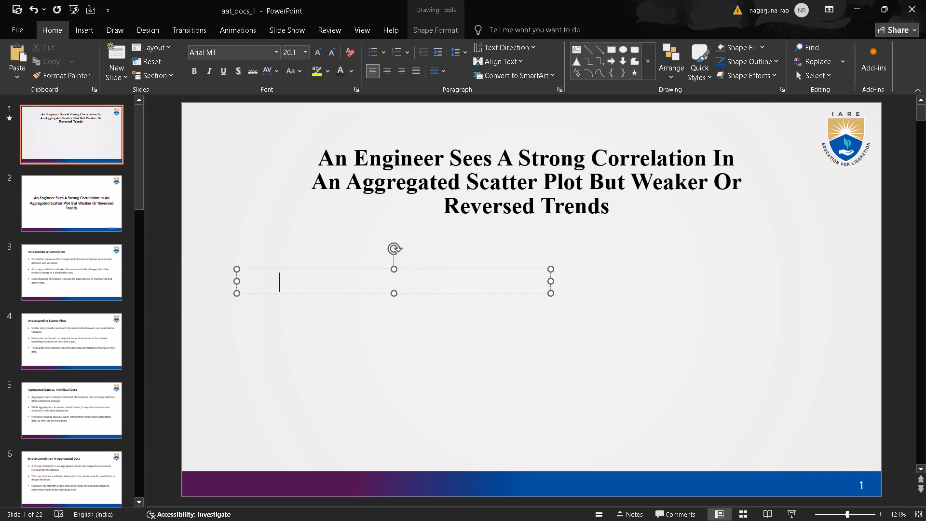
Enter the label "Class : " in the emptied text box below the title.
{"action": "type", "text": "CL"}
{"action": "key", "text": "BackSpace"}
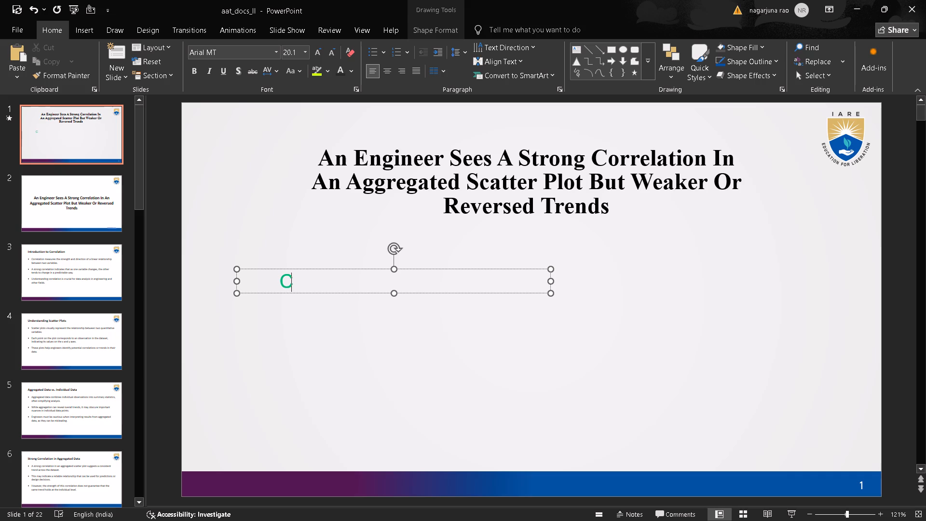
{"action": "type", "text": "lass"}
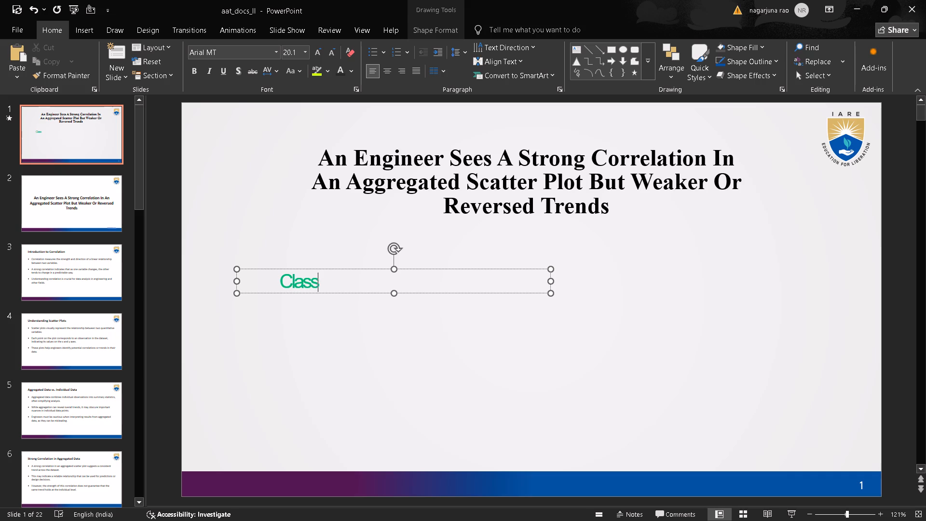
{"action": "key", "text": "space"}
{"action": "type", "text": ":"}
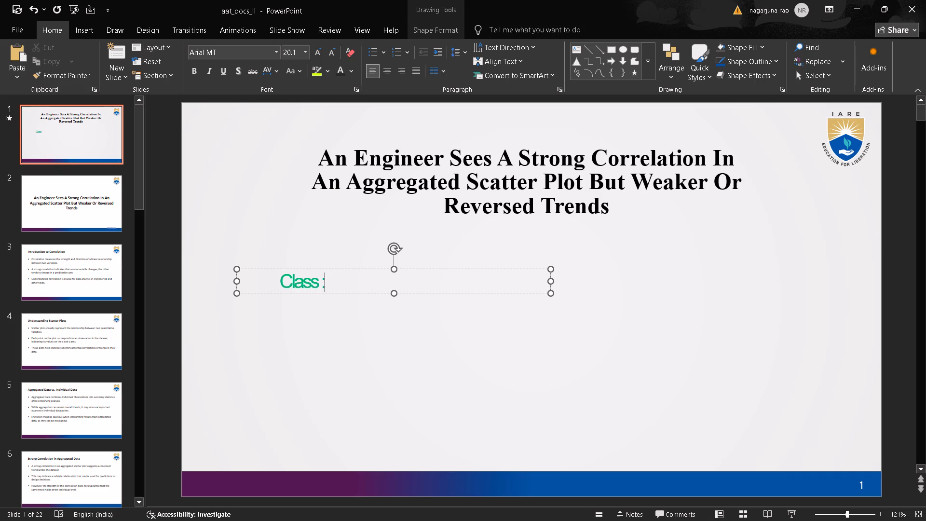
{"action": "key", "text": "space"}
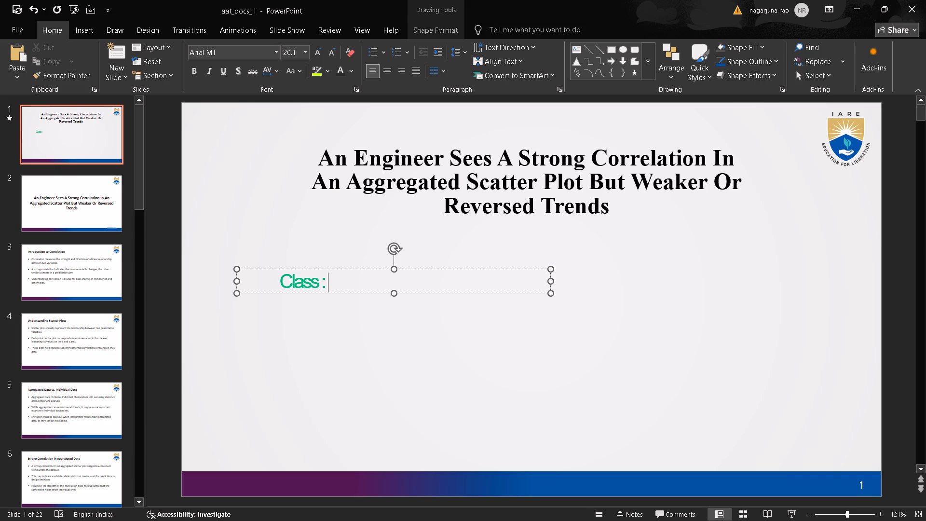
Replace the word Class with "Branch" in front of the colon.
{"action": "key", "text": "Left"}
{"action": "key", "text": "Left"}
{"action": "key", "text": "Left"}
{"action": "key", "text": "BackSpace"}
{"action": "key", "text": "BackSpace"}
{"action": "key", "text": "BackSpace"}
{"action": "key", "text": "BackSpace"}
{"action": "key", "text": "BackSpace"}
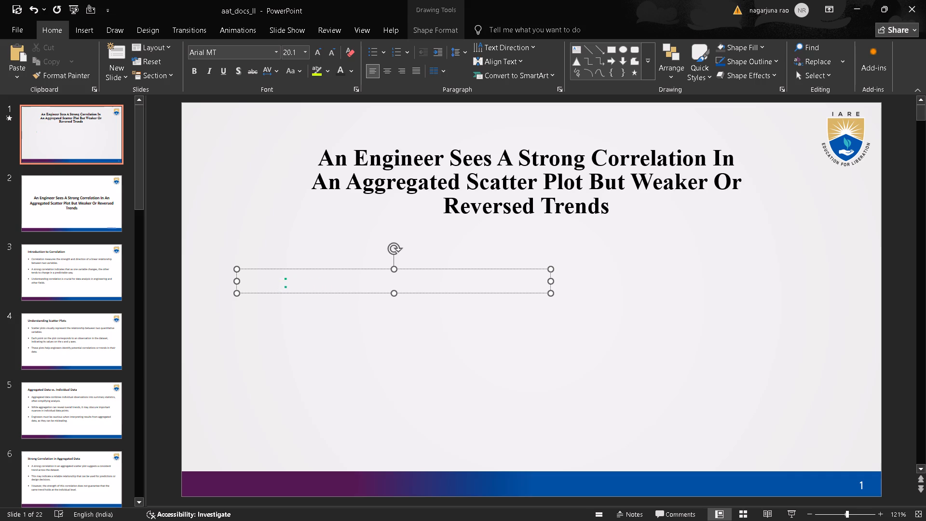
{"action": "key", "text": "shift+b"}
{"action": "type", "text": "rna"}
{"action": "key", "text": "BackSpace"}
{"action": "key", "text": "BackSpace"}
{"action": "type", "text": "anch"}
Enter "CSE(AIML)" after the colon on the Branch line.
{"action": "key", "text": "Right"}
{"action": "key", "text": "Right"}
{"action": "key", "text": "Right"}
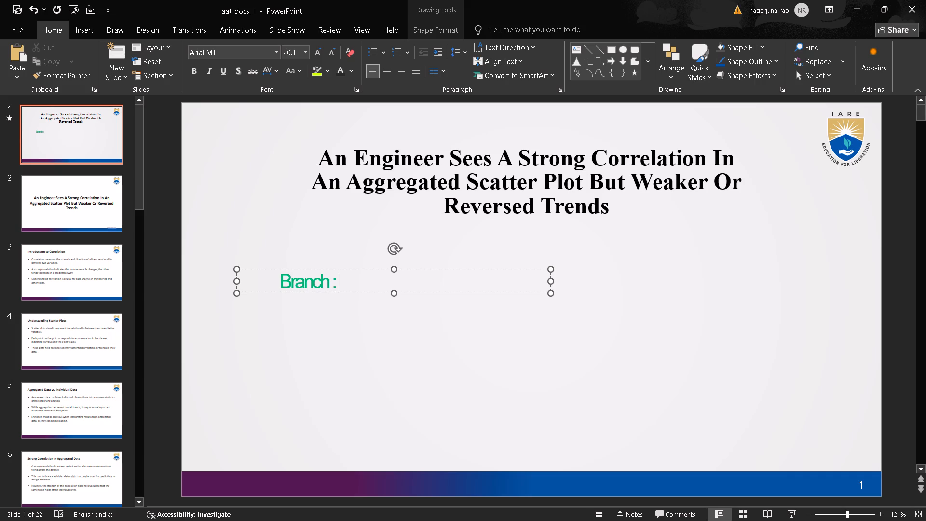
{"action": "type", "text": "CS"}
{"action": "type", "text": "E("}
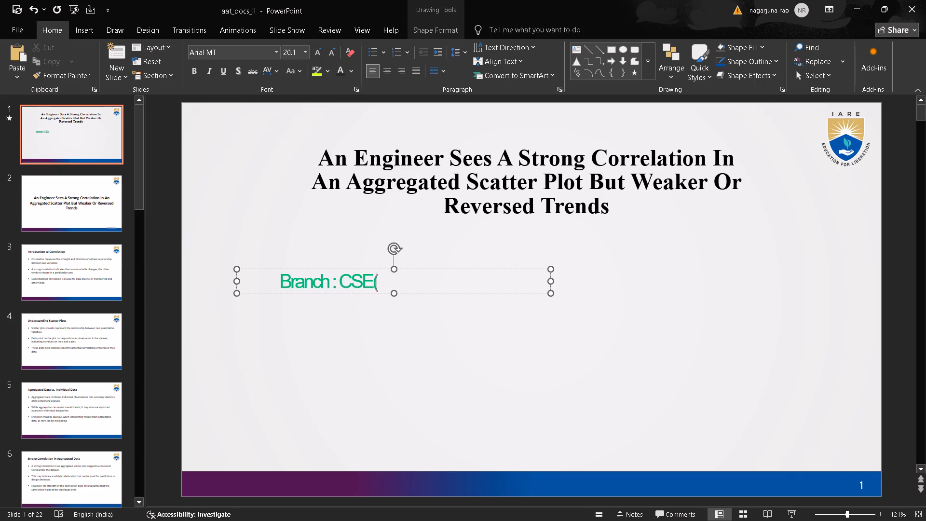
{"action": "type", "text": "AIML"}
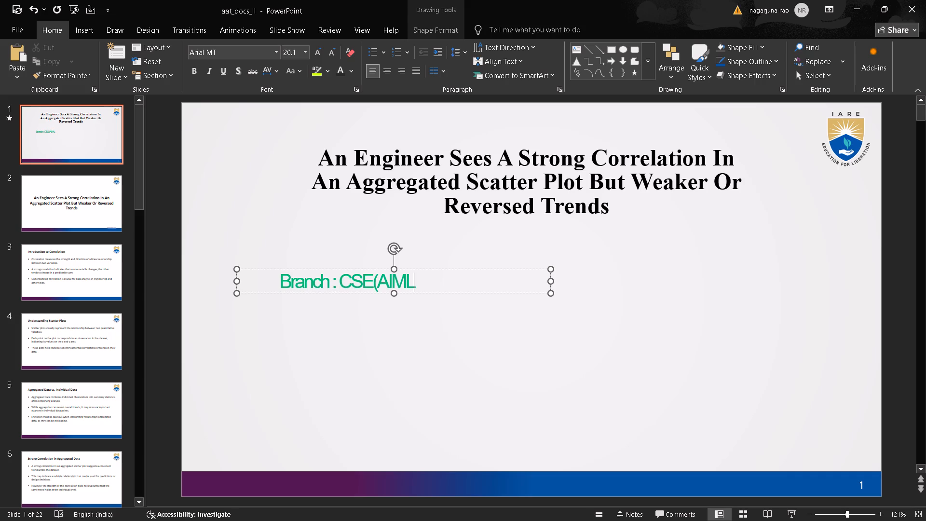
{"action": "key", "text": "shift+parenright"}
Insert an ampersand between AI and ML so the branch reads "CSE(AI&ML)".
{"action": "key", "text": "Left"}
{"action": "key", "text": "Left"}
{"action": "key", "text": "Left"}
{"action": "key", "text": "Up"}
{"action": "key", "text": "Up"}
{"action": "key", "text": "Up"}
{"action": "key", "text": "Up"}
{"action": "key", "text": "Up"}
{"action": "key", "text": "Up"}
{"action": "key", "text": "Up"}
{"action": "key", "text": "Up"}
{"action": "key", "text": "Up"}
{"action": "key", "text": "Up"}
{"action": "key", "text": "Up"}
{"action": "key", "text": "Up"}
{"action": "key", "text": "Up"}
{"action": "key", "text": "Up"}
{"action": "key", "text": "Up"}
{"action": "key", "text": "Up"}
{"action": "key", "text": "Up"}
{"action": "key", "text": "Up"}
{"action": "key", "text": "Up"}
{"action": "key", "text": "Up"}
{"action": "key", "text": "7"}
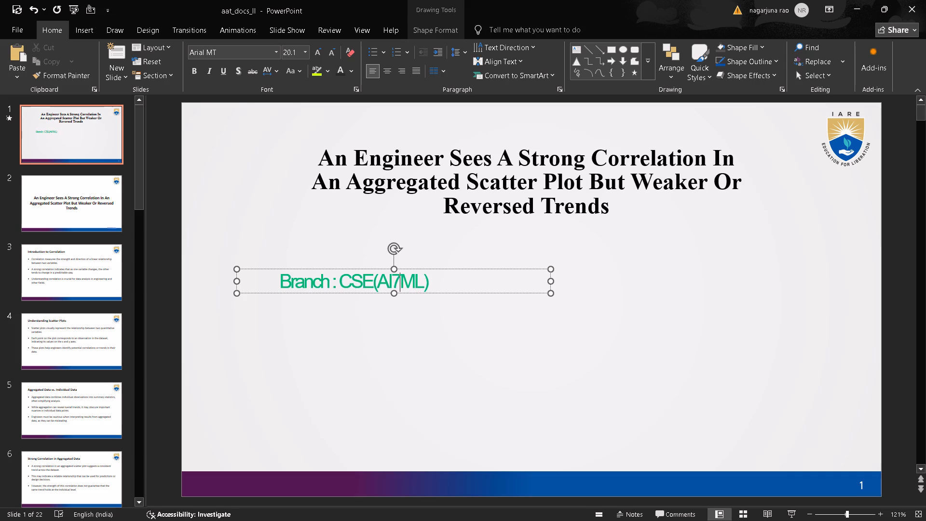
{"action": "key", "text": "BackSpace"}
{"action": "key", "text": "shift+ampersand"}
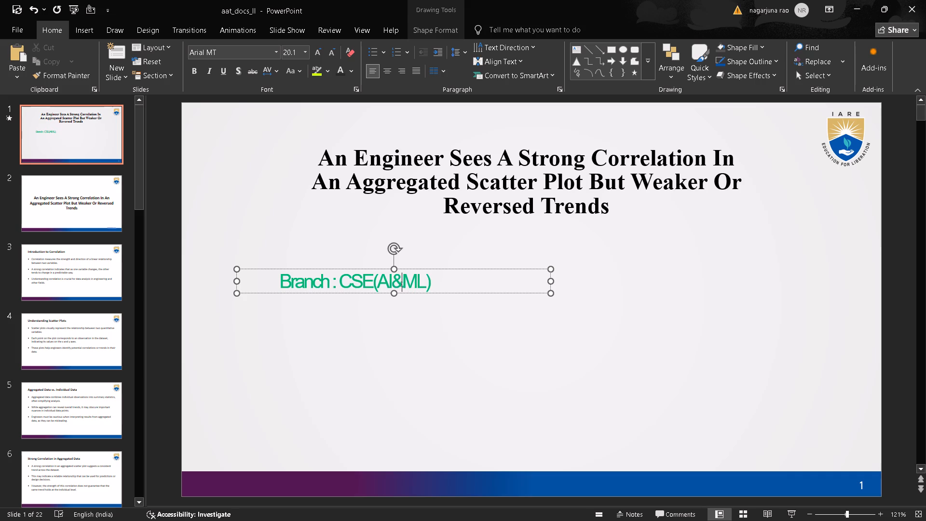
Add a new line below the branch line and enter the label "SECTION".
{"action": "left_click", "coordinate": [445, 286]}
{"action": "left_click", "coordinate": [441, 285]}
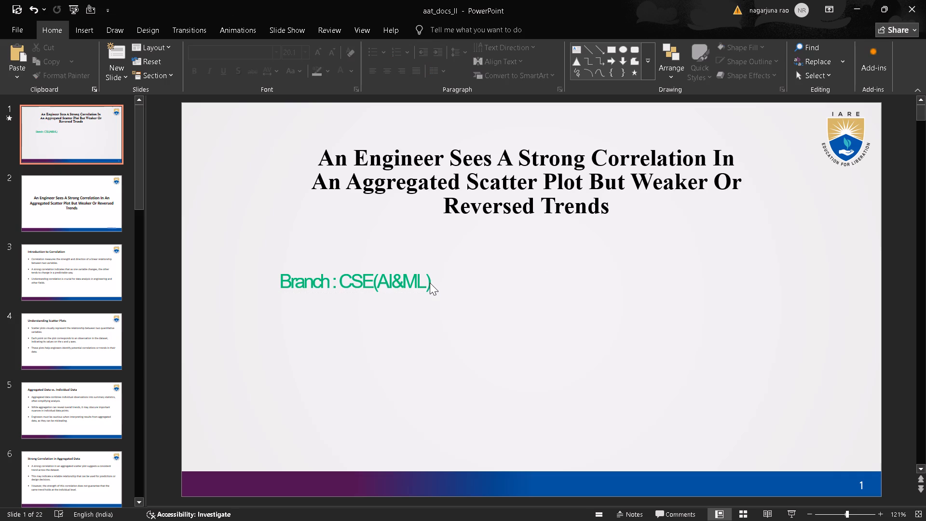
{"action": "left_click", "coordinate": [430, 283]}
{"action": "left_click", "coordinate": [430, 290]}
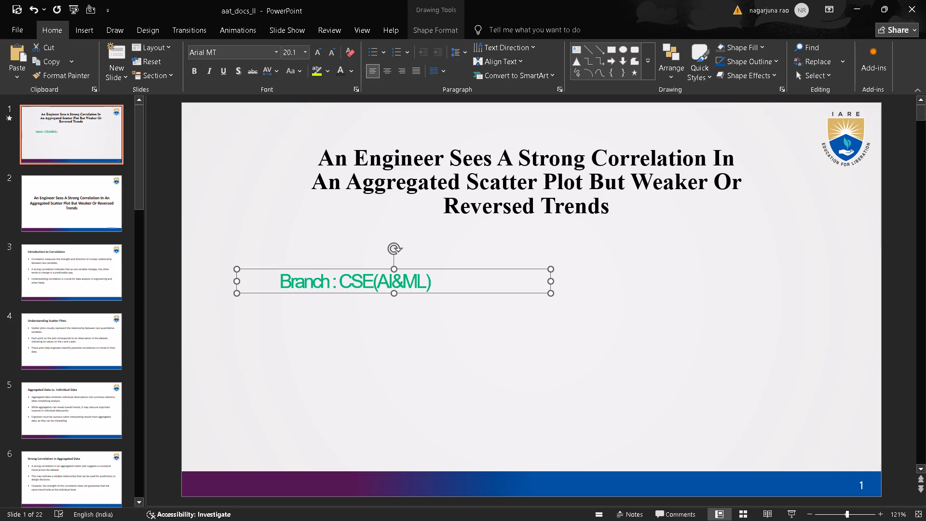
{"action": "left_click", "coordinate": [440, 277]}
{"action": "left_click", "coordinate": [422, 277]}
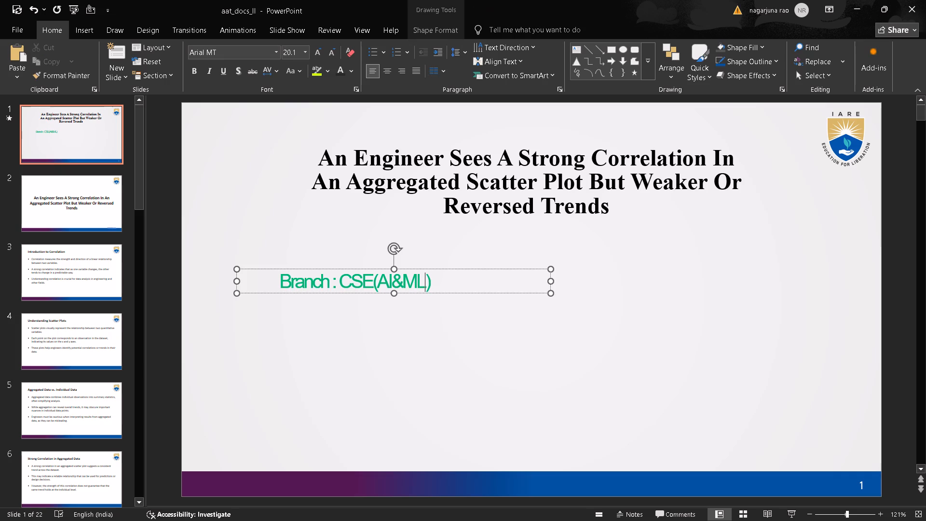
{"action": "key", "text": "Right"}
{"action": "key", "text": "Return"}
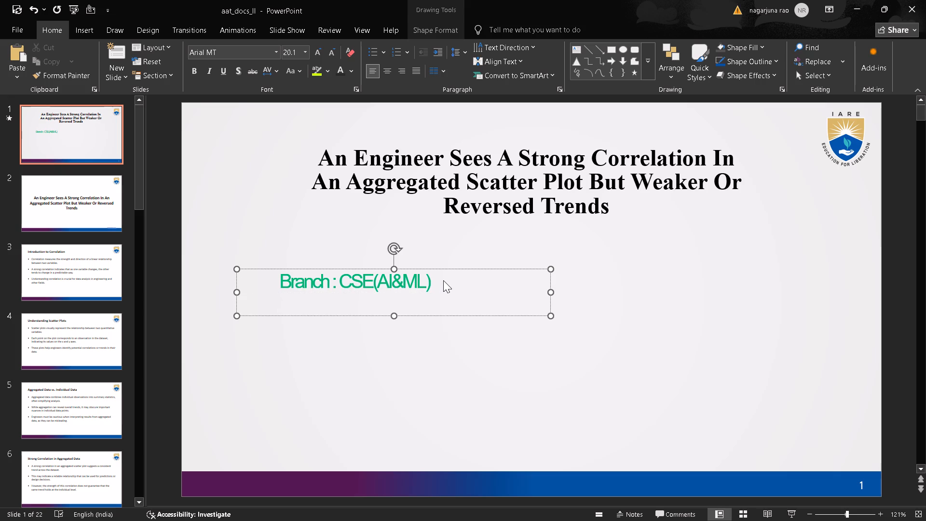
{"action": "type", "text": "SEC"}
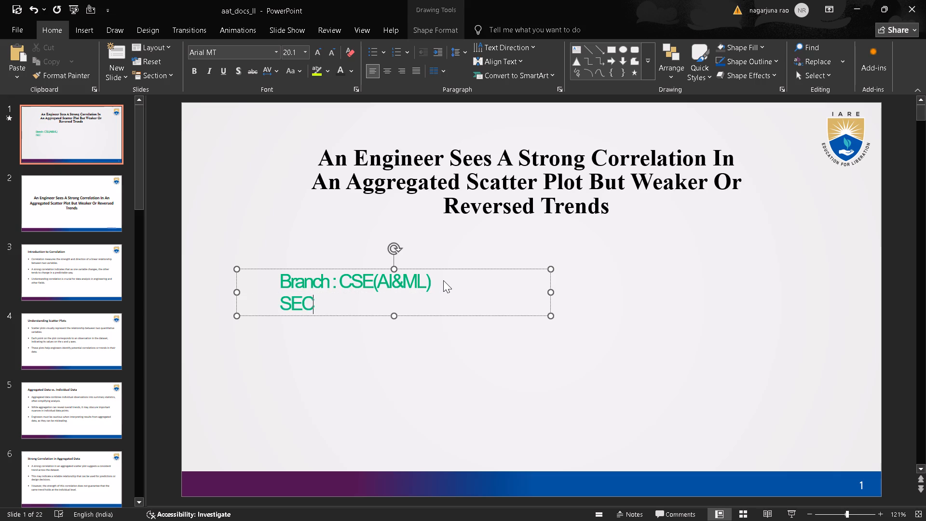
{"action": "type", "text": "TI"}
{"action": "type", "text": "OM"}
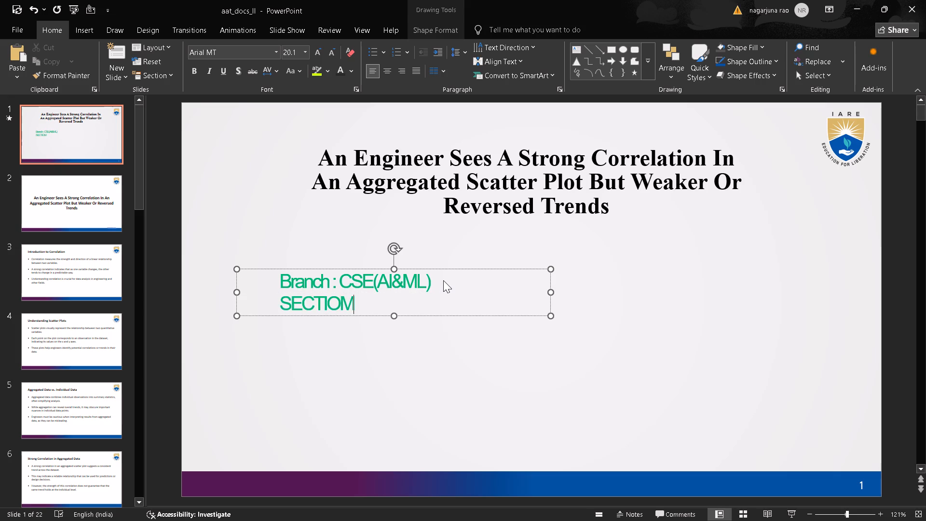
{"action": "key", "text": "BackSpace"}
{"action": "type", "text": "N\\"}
Rewrite the SECTION label below the branch line so it reads "Section : B".
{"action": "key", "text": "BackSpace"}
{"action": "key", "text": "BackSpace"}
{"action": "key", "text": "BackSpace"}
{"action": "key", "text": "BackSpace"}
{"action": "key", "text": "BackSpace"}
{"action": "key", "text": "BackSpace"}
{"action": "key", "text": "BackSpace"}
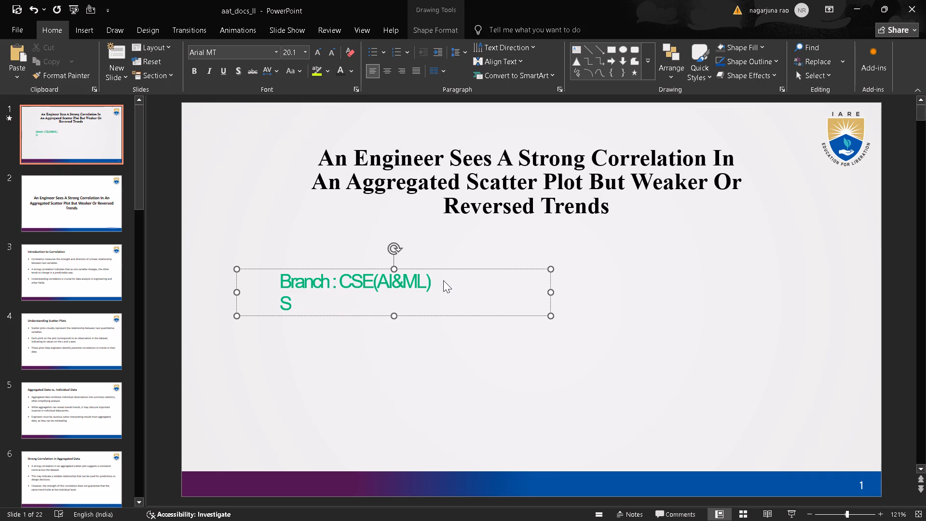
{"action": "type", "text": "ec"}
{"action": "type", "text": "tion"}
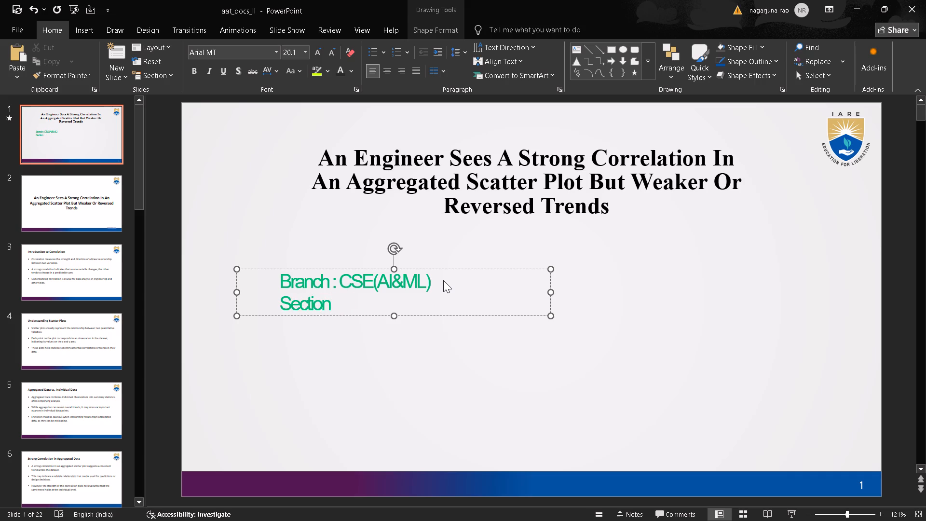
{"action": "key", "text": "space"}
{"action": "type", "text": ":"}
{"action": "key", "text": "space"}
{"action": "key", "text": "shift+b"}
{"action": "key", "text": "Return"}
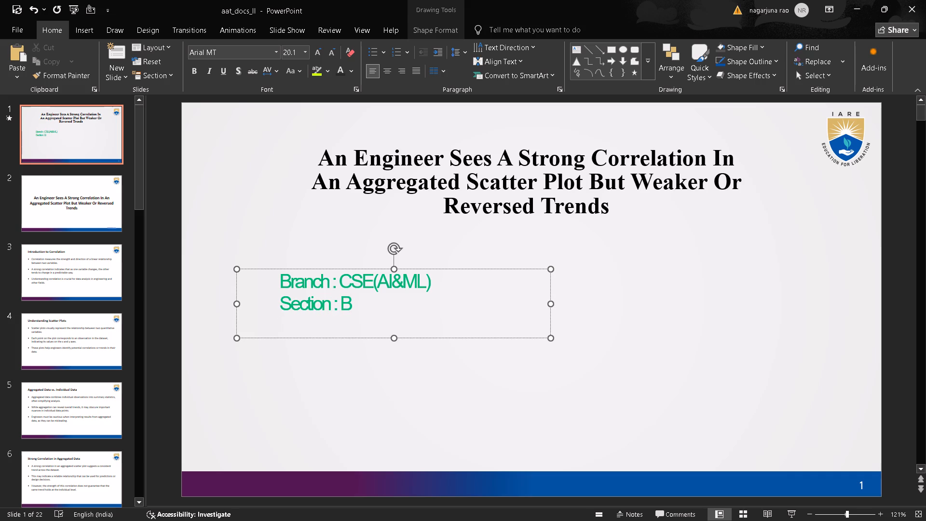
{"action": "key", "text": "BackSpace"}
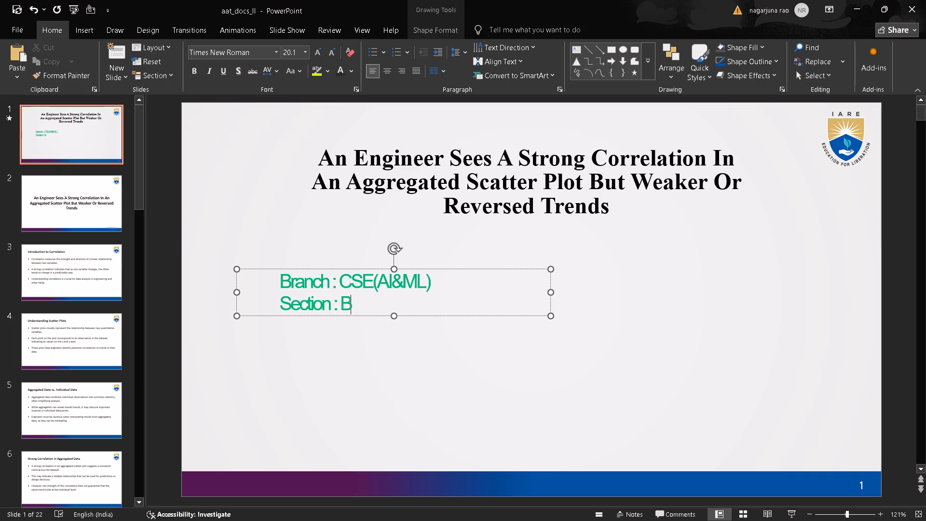
Insert an empty line above the Branch line and place the text cursor on it.
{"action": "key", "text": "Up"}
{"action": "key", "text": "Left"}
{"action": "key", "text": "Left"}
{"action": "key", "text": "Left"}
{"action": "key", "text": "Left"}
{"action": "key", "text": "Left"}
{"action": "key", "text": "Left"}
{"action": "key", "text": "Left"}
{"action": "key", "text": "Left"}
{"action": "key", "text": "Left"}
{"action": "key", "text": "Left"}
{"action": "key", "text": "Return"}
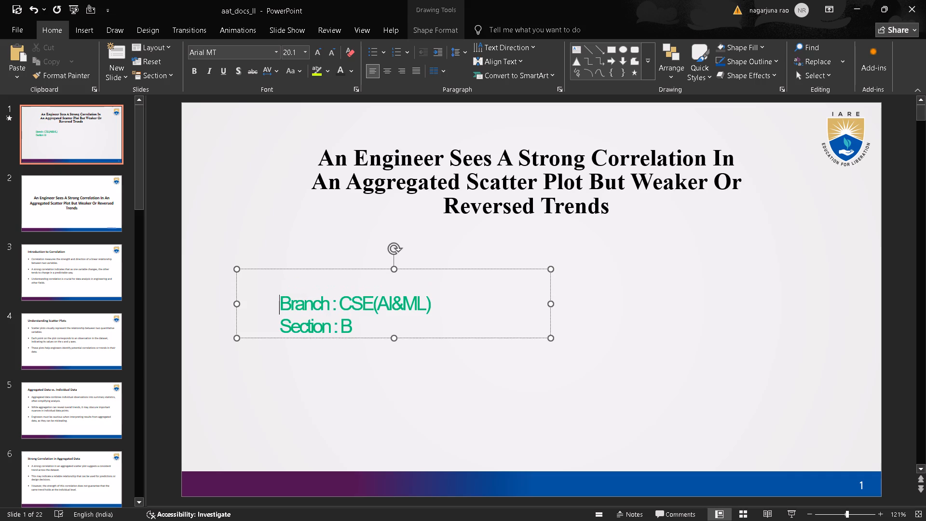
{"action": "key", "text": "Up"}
Enter the label "Name :" followed by the student's name on the empty line above Branch.
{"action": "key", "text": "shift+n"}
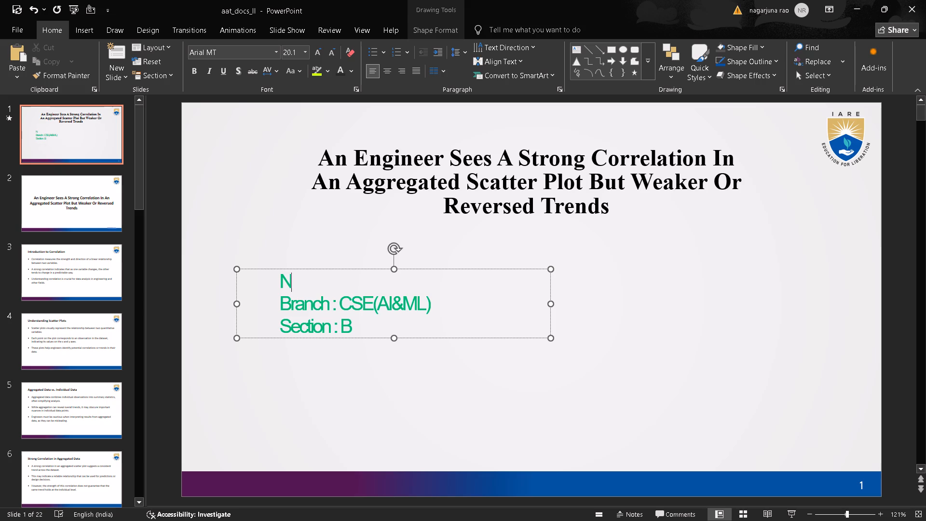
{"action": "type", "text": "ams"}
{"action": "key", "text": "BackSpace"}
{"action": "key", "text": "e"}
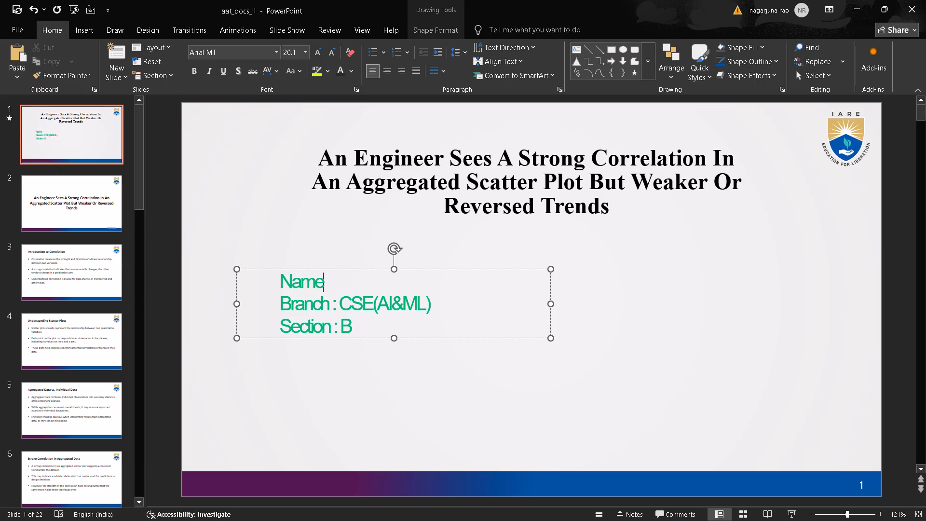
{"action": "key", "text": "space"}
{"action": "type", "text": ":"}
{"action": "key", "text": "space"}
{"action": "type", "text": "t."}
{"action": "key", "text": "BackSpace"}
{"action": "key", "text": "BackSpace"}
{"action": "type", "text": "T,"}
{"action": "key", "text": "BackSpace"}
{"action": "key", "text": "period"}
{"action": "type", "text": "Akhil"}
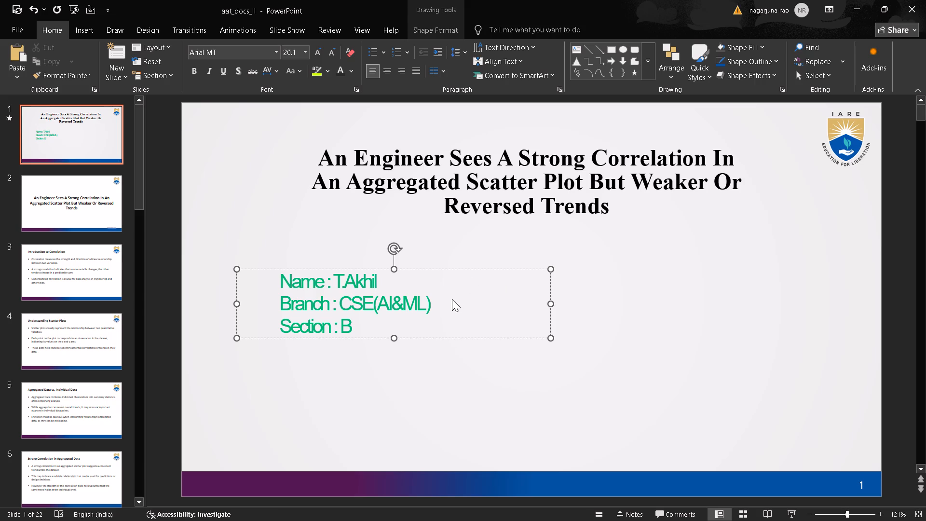
Add a line below the name with the label "Roll number :" followed by the student's roll number.
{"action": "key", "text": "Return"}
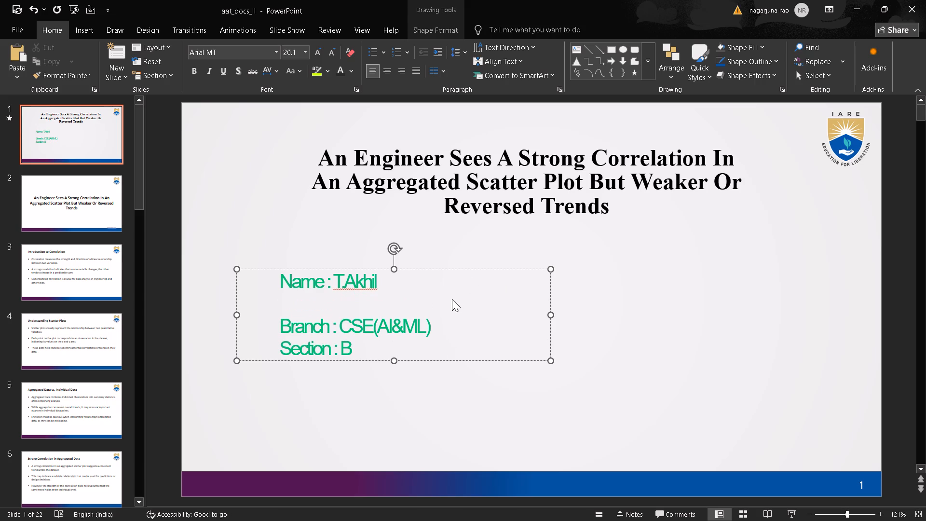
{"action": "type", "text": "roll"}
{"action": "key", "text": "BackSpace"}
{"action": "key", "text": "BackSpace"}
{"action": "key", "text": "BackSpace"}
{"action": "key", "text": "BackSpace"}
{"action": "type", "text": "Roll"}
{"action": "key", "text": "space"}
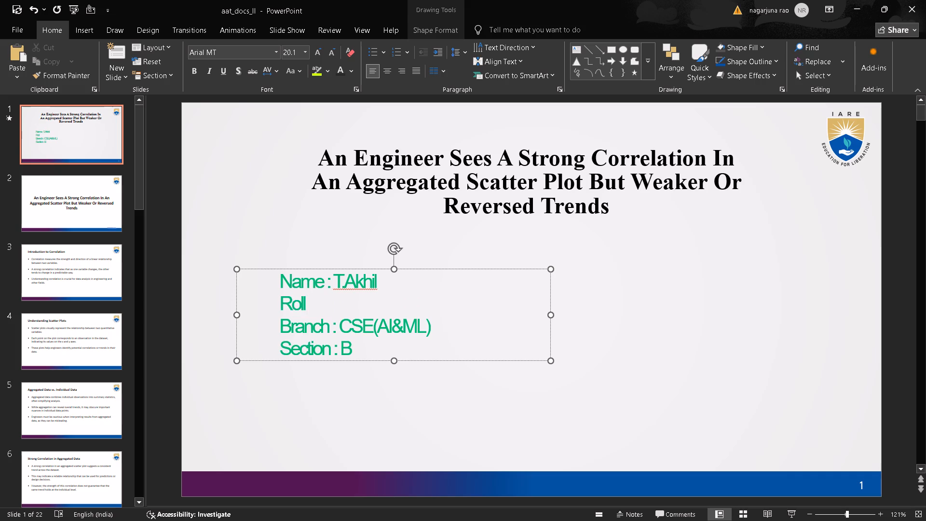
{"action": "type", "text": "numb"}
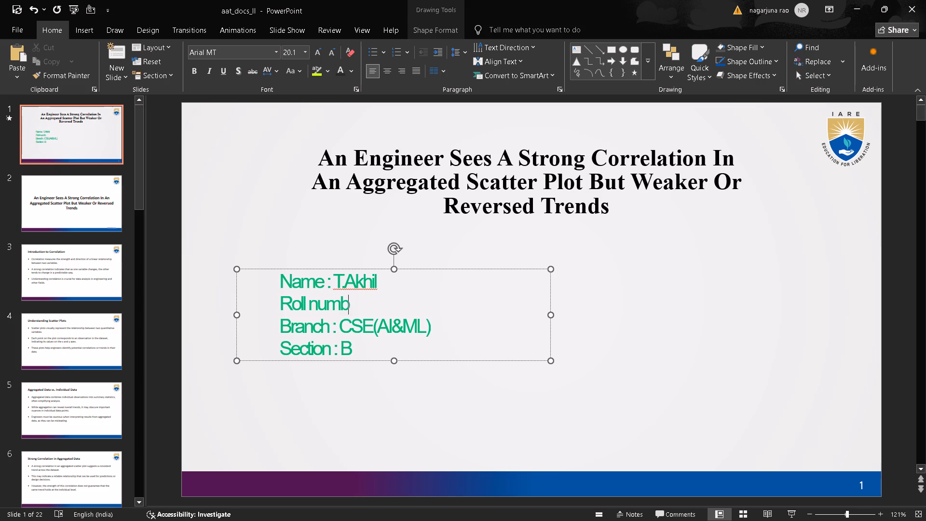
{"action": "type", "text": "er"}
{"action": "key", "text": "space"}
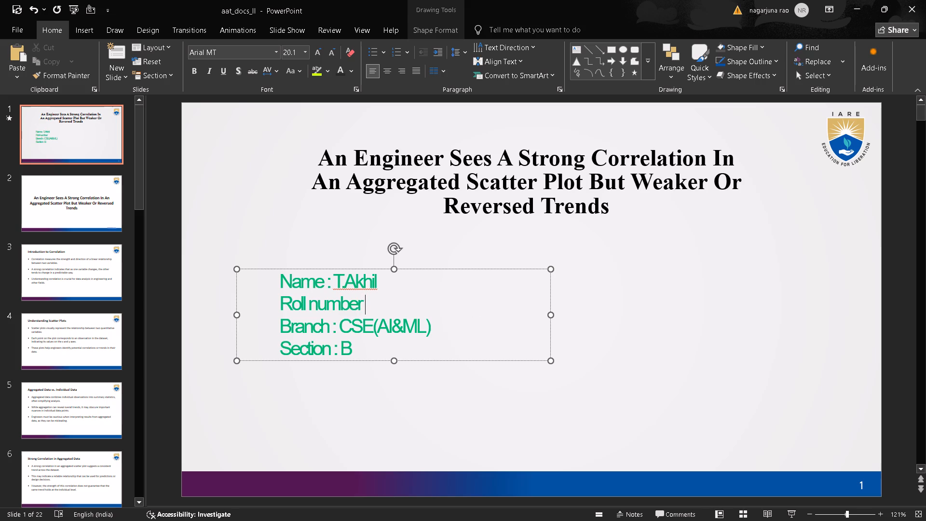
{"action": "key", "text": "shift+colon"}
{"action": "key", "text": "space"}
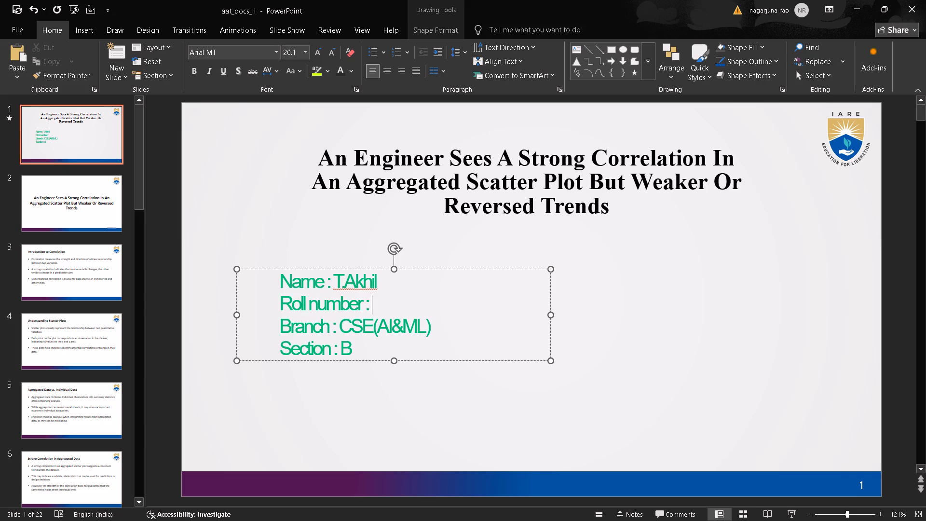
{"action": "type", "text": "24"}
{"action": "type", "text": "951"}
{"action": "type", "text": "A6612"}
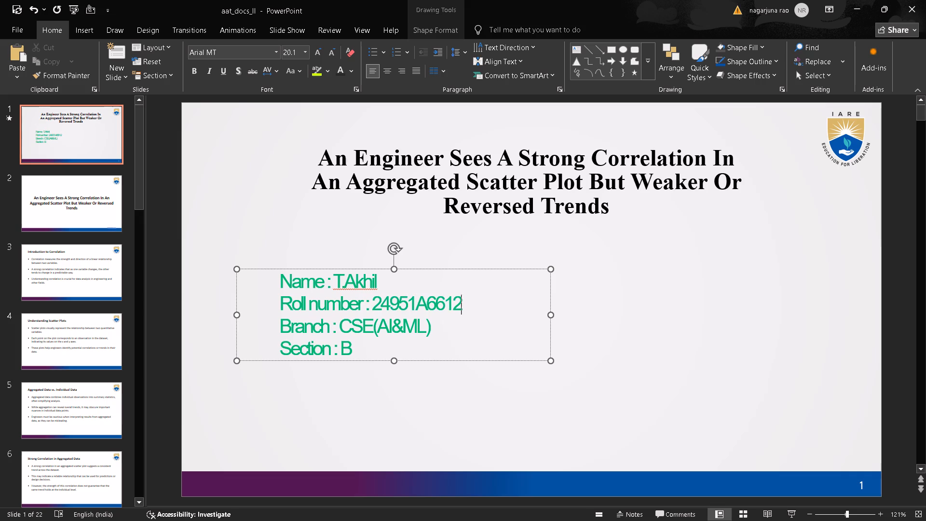
Set the font of all four student detail lines to Times New Roman.
{"action": "left_click", "coordinate": [386, 353]}
{"action": "left_click_drag", "start_coordinate": [363, 349], "coordinate": [280, 289]}
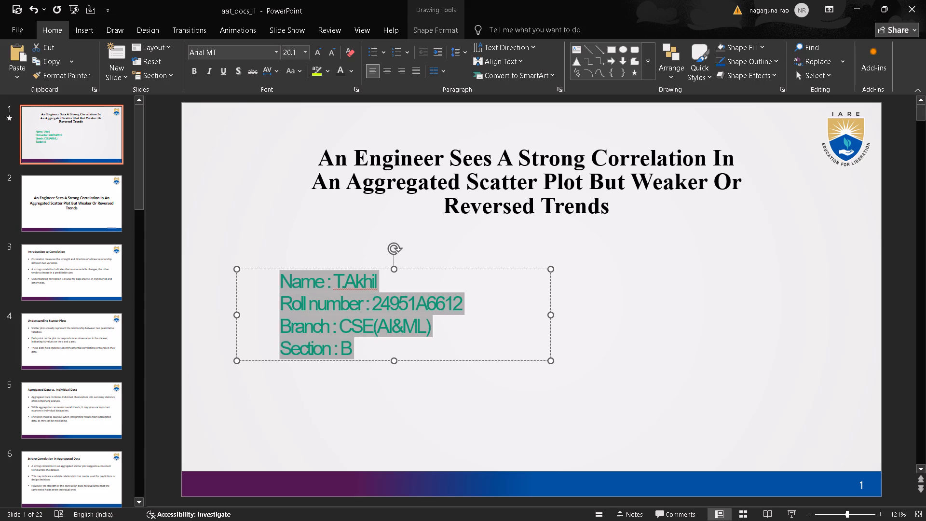
{"action": "left_click_drag", "start_coordinate": [280, 289], "coordinate": [280, 280]}
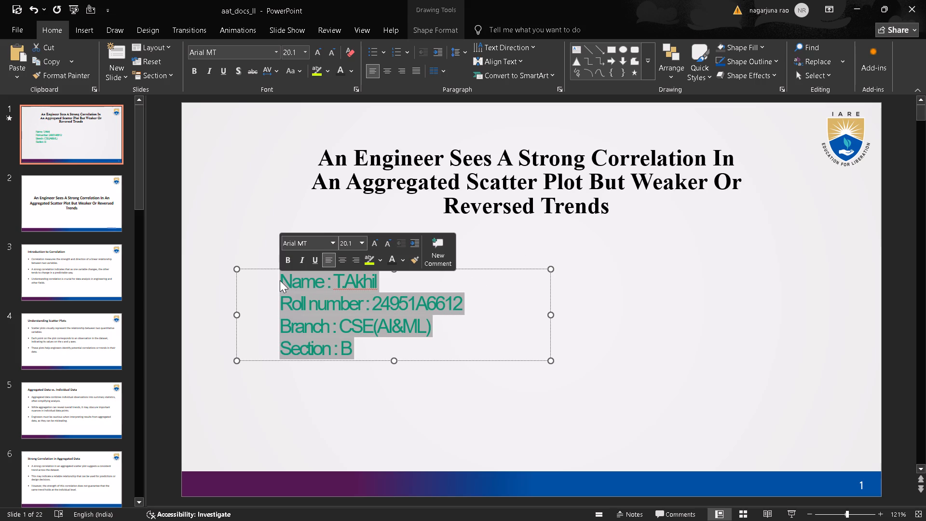
{"action": "left_click", "coordinate": [335, 240]}
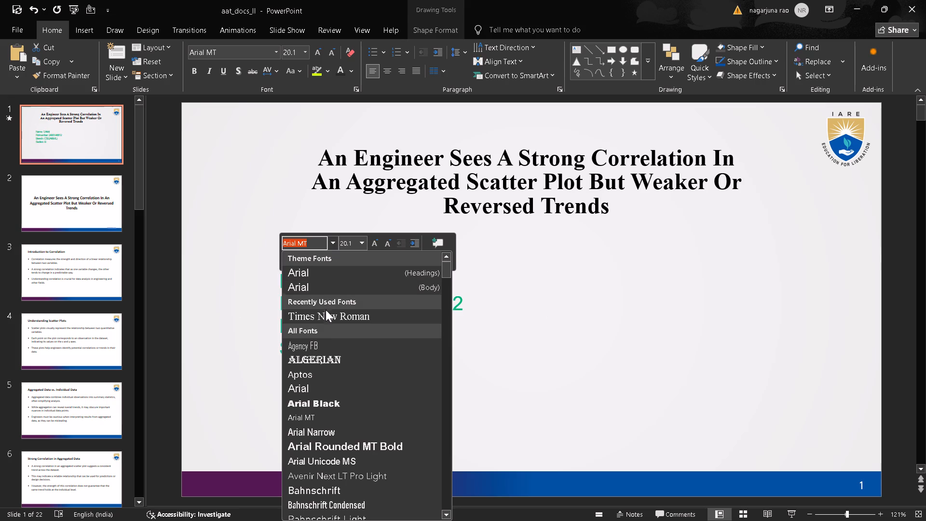
{"action": "left_click", "coordinate": [325, 320]}
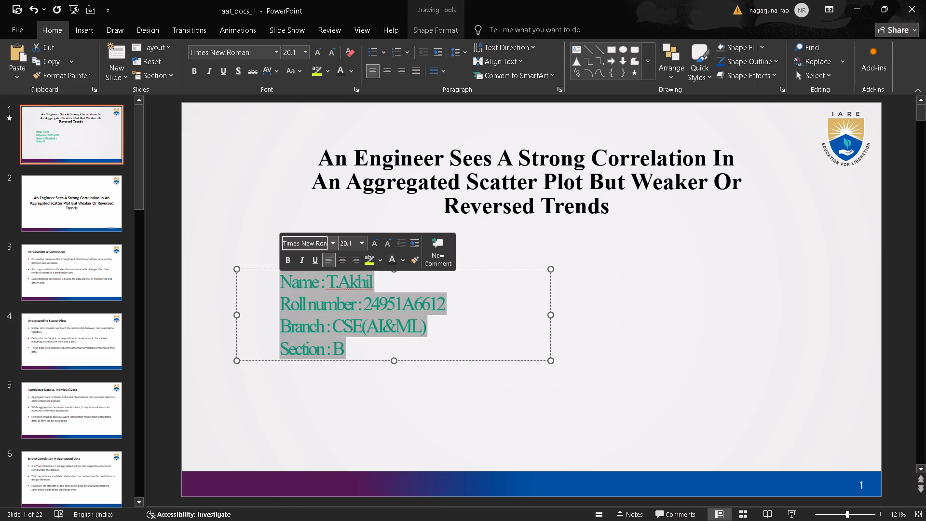
Change the text colour of the four student detail lines to black.
{"action": "left_click", "coordinate": [392, 265]}
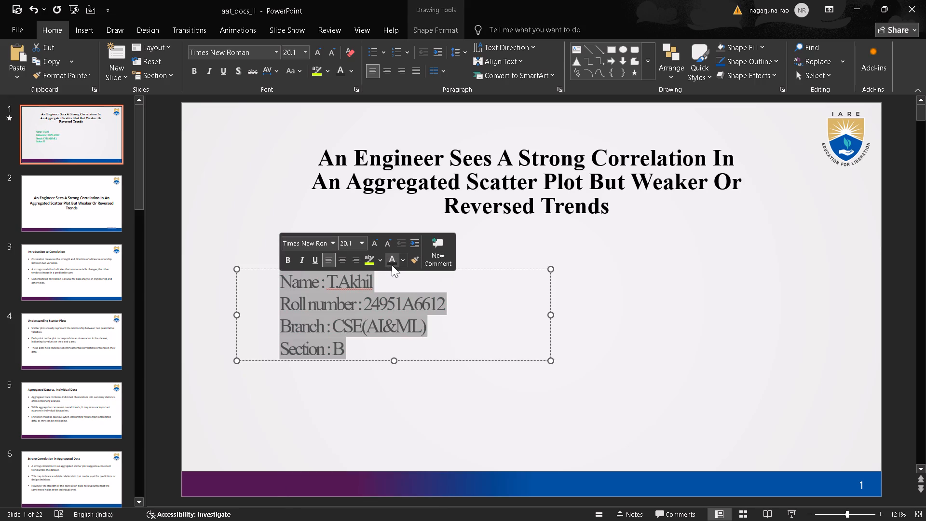
{"action": "left_click", "coordinate": [449, 296]}
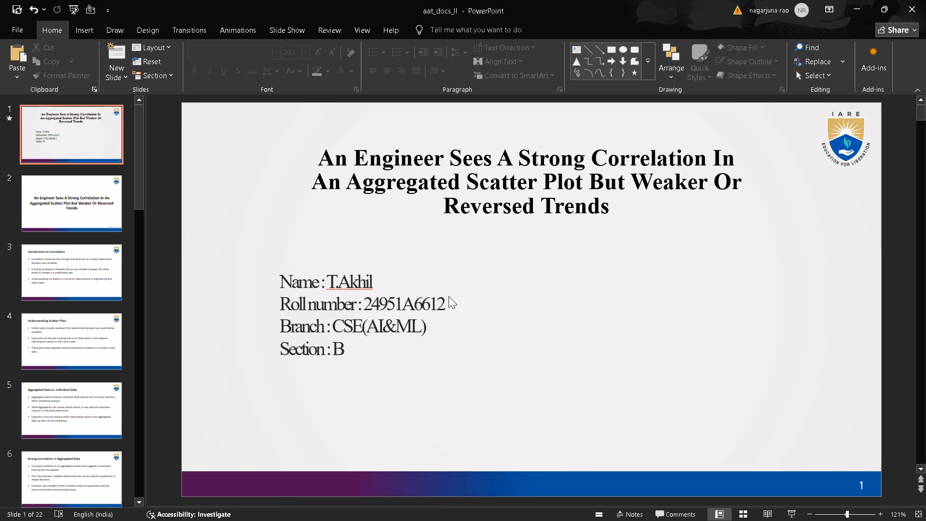
Make all four student detail lines, from Name to Section, bold.
{"action": "left_click", "coordinate": [376, 281]}
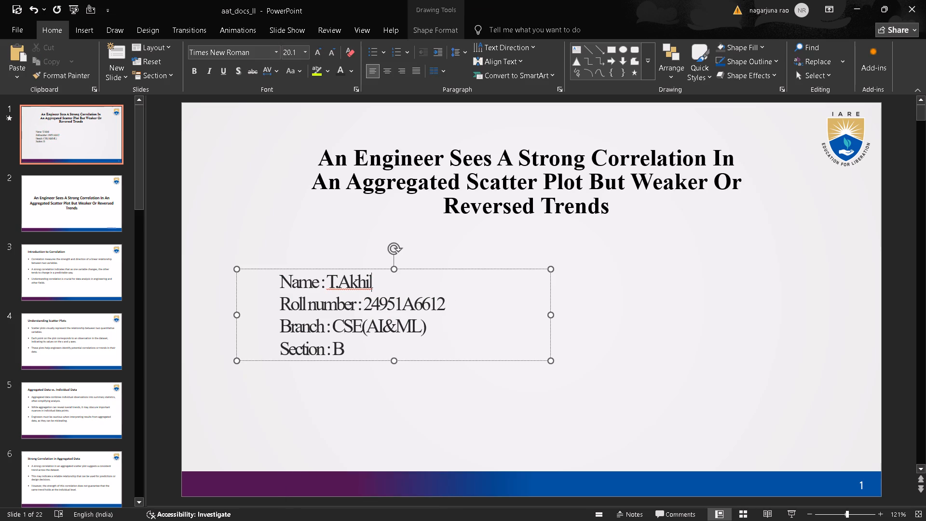
{"action": "left_click_drag", "start_coordinate": [346, 353], "coordinate": [273, 288]}
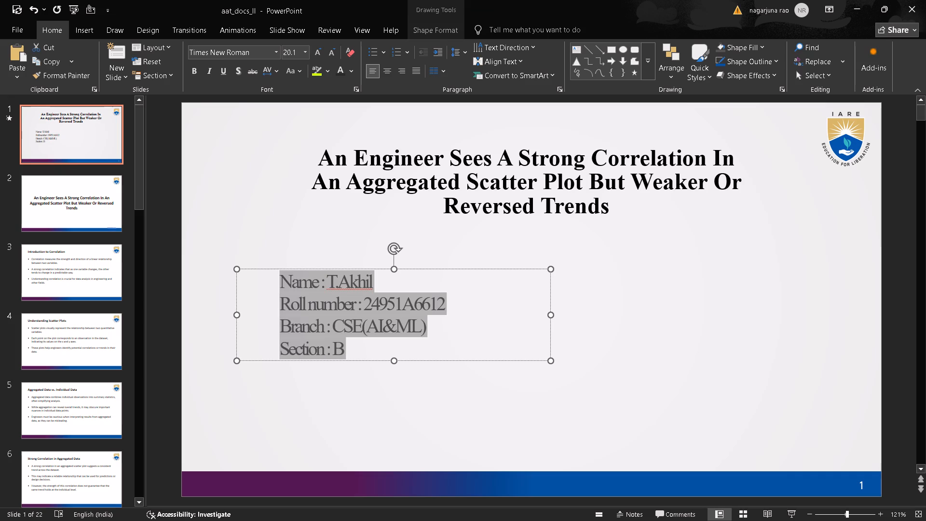
{"action": "left_click_drag", "start_coordinate": [273, 288], "coordinate": [273, 279]}
{"action": "left_click", "coordinate": [279, 259]}
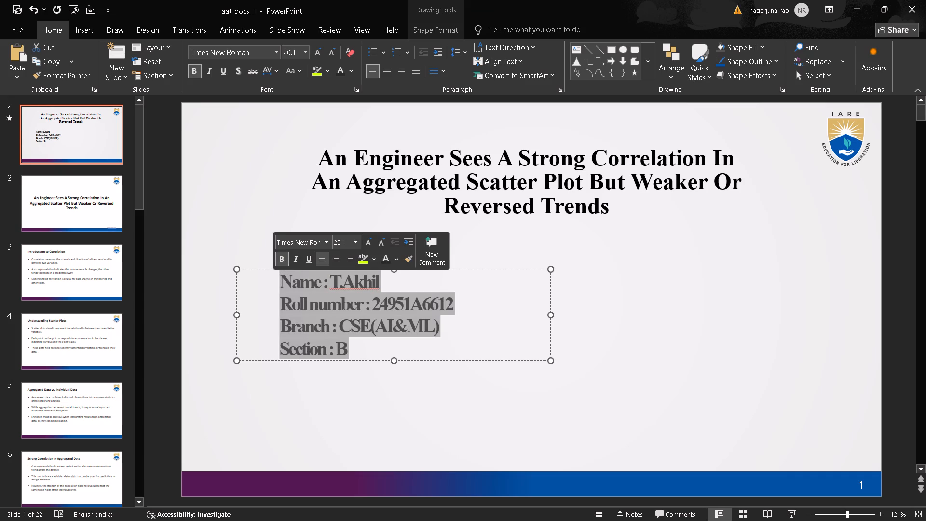
Set the font size of the four student detail lines to 24.
{"action": "left_click", "coordinate": [354, 241]}
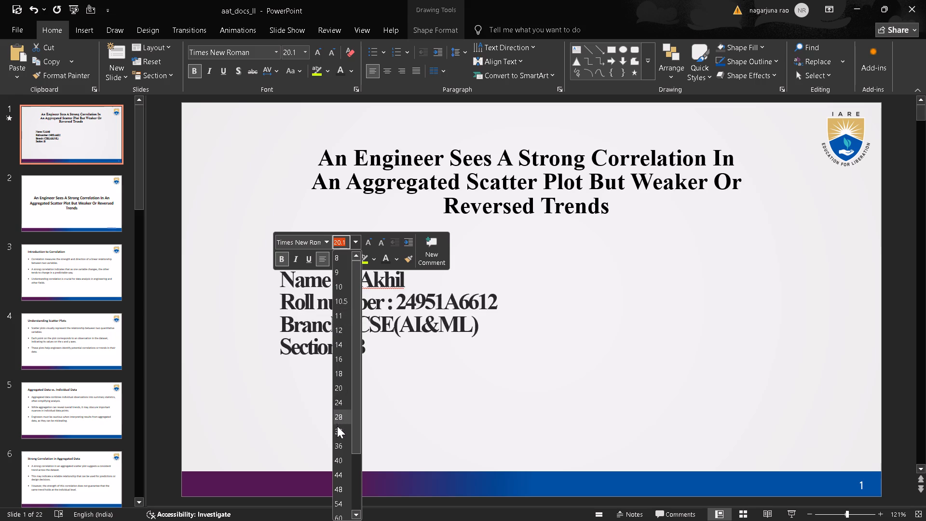
{"action": "left_click", "coordinate": [340, 399]}
{"action": "left_click", "coordinate": [510, 369]}
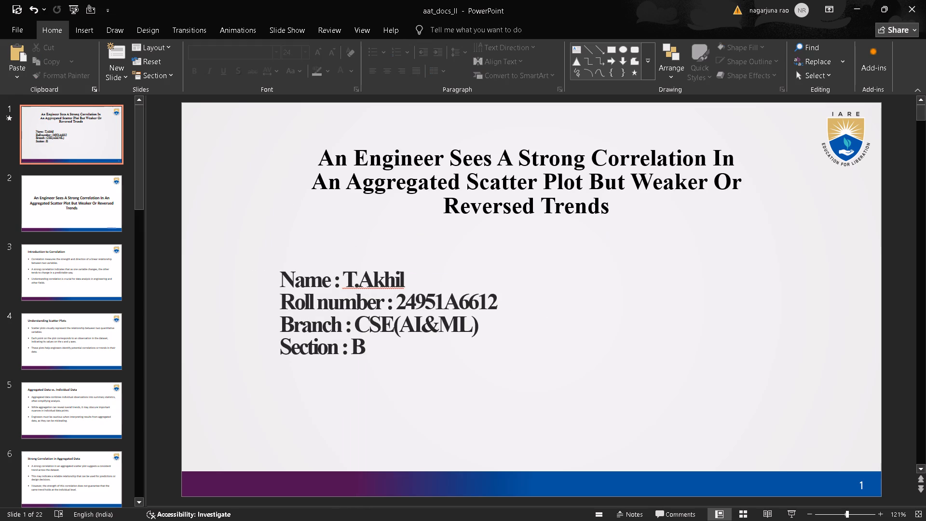
Look through the presentation's slides, from the Introduction to Correlation slide to the end of the deck.
{"action": "left_click", "coordinate": [65, 275]}
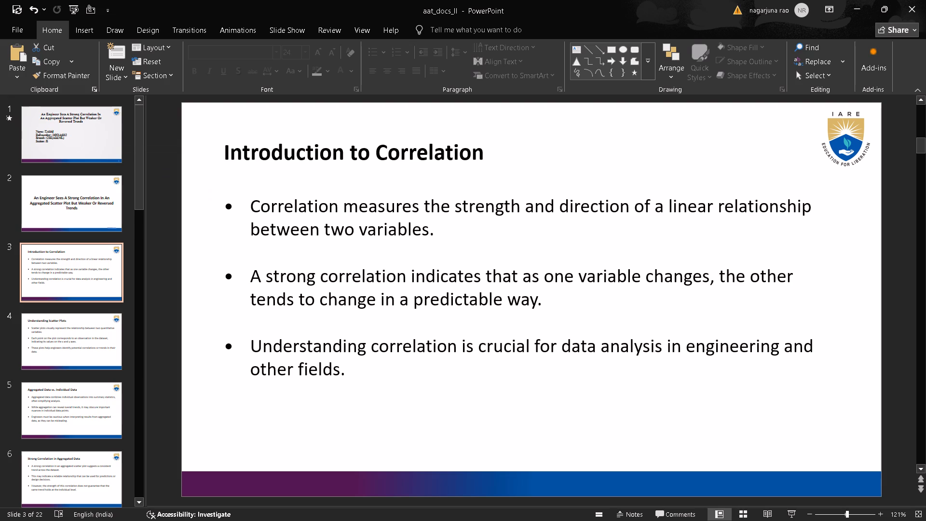
{"action": "left_click", "coordinate": [90, 135]}
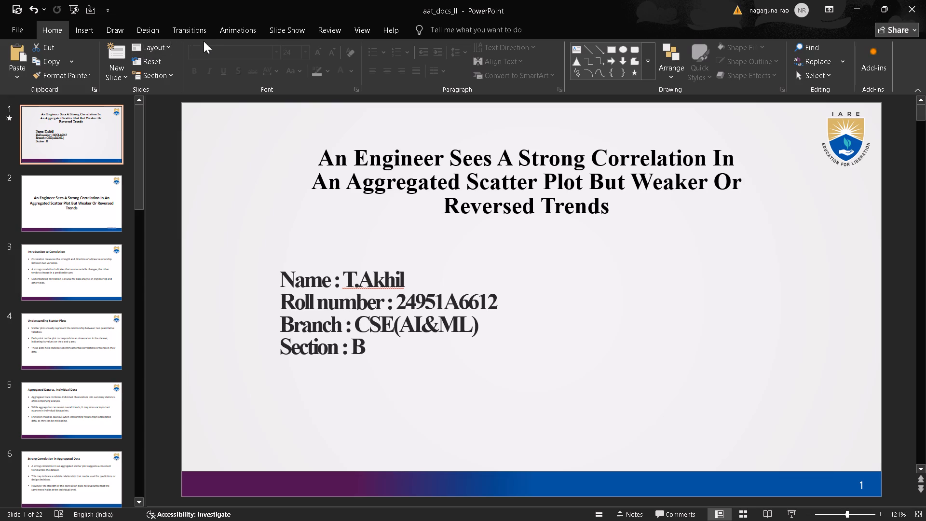
{"action": "left_click", "coordinate": [282, 27]}
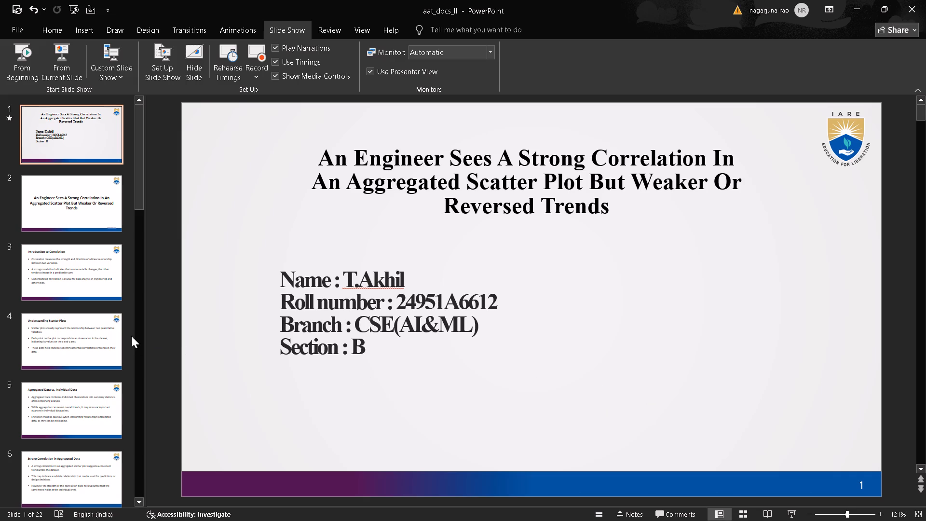
{"action": "scroll", "coordinate": [19, 316], "scroll_direction": "down", "scroll_amount": 12}
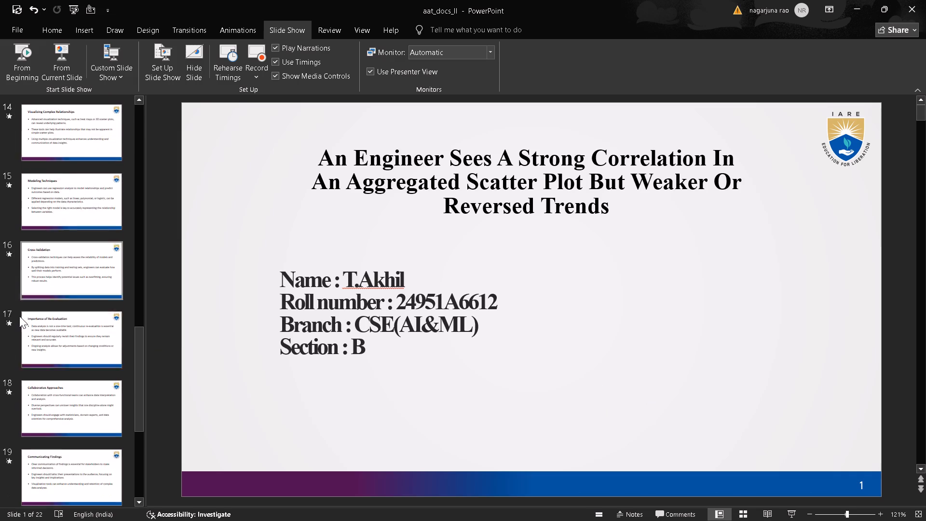
{"action": "scroll", "coordinate": [19, 316], "scroll_direction": "down", "scroll_amount": 7}
{"action": "scroll", "coordinate": [19, 316], "scroll_direction": "up", "scroll_amount": 17}
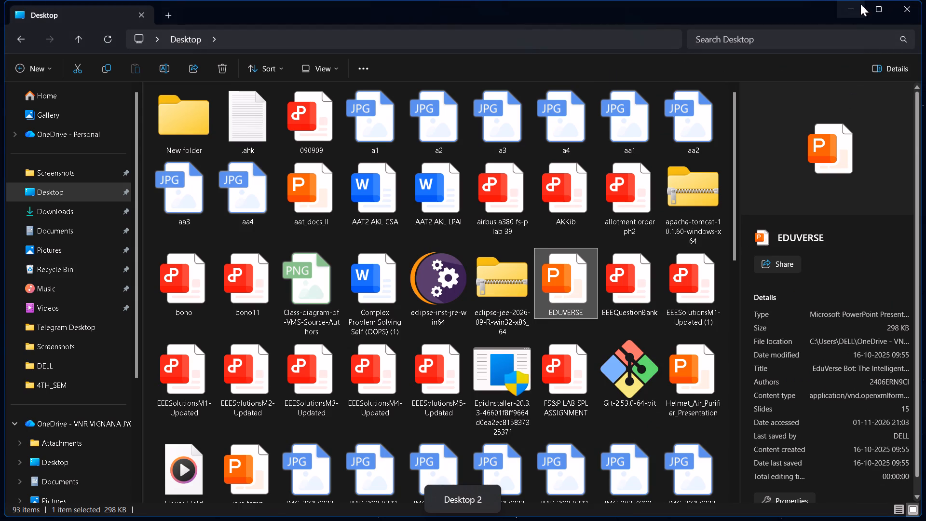
Switch to the Brave browser and open the Samvidha campus portal at samvidha.iare.ac.in.
{"action": "left_click", "coordinate": [848, 11]}
{"action": "left_click", "coordinate": [848, 11]}
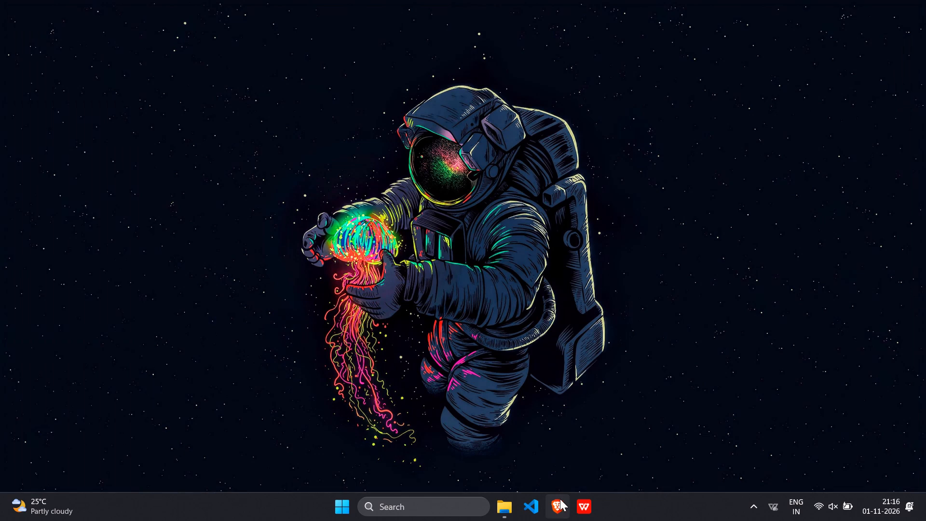
{"action": "double_click", "coordinate": [560, 499]}
{"action": "left_click", "coordinate": [560, 504]}
{"action": "left_click", "coordinate": [221, 36]}
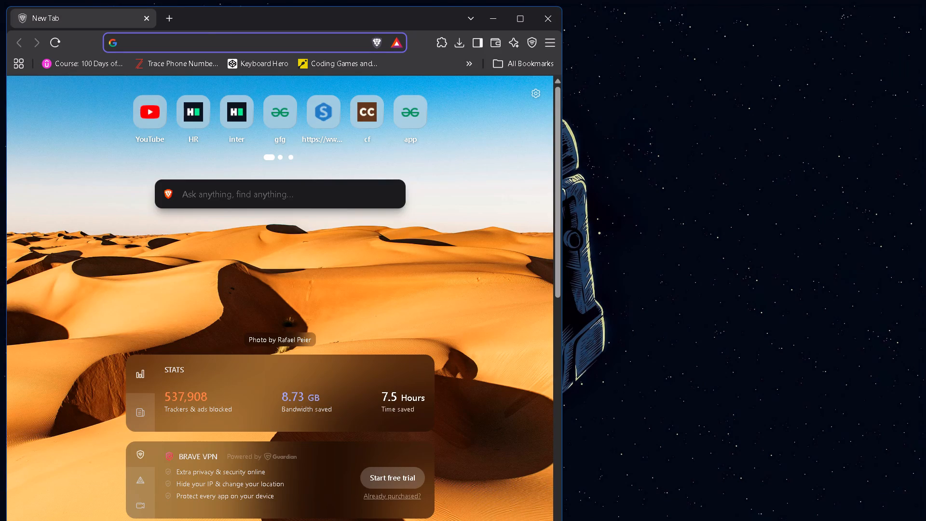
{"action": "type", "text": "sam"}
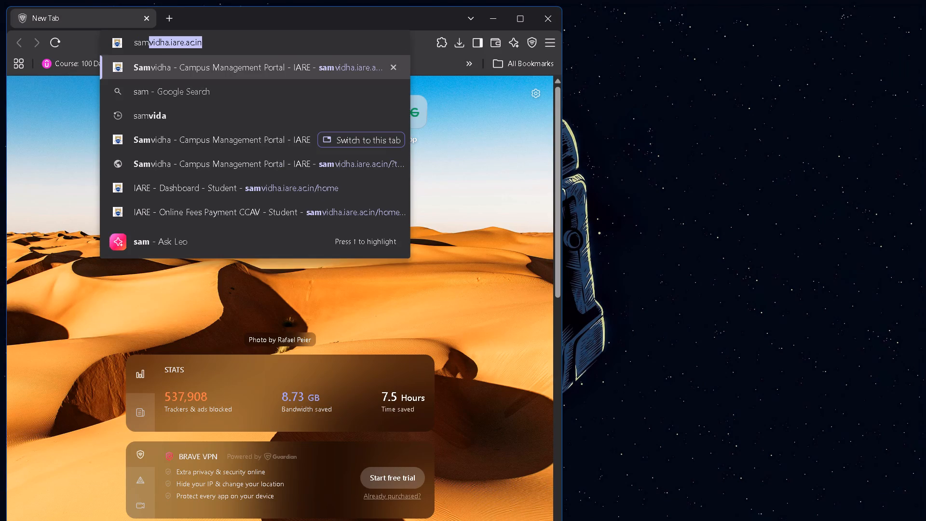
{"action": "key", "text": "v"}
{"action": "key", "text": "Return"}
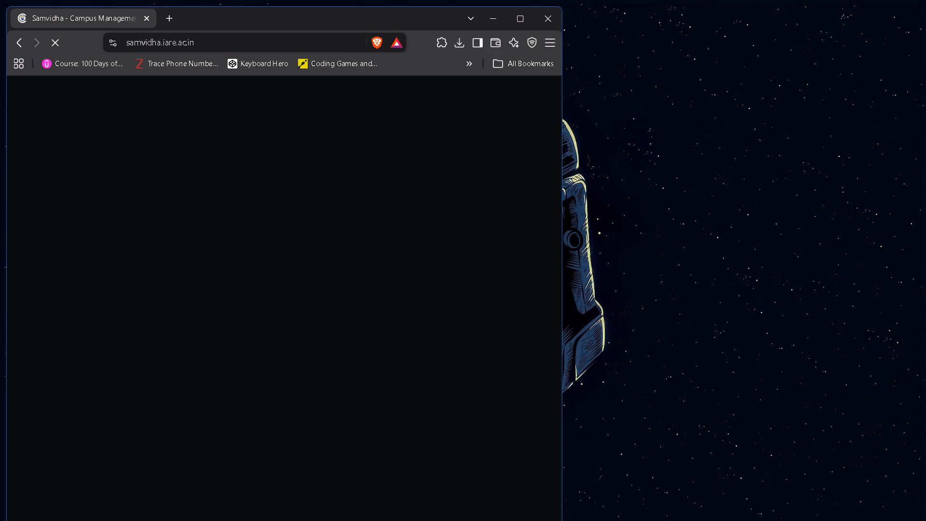
Sign in to the student's account on the Samvidha portal.
{"action": "left_click", "coordinate": [163, 306]}
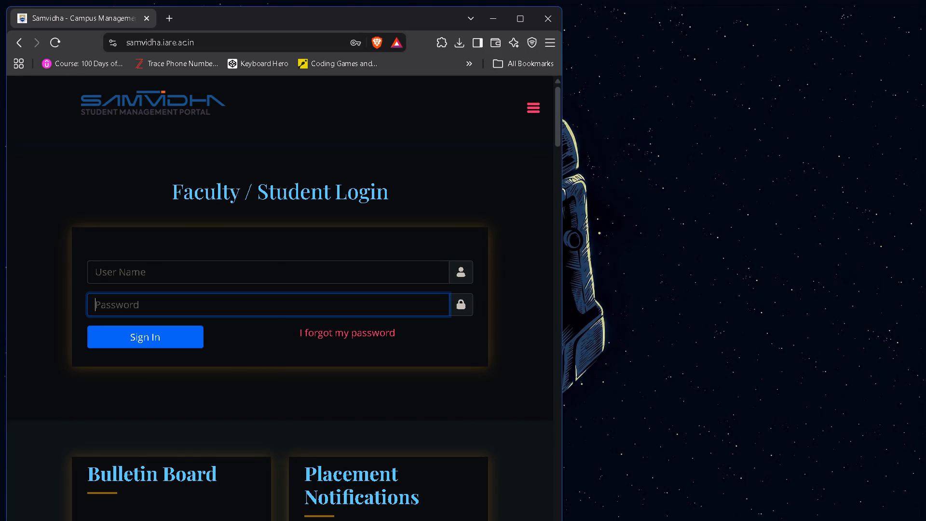
{"action": "left_click", "coordinate": [193, 329]}
{"action": "left_click", "coordinate": [167, 336]}
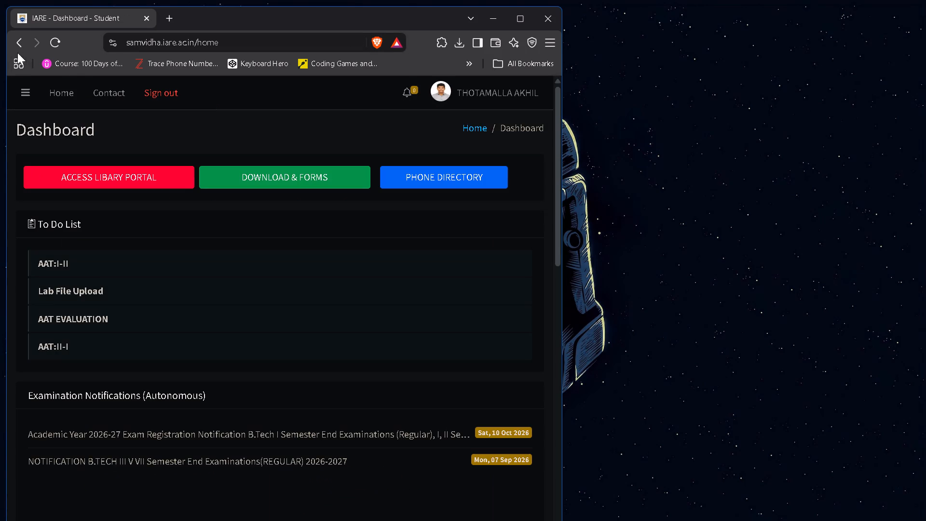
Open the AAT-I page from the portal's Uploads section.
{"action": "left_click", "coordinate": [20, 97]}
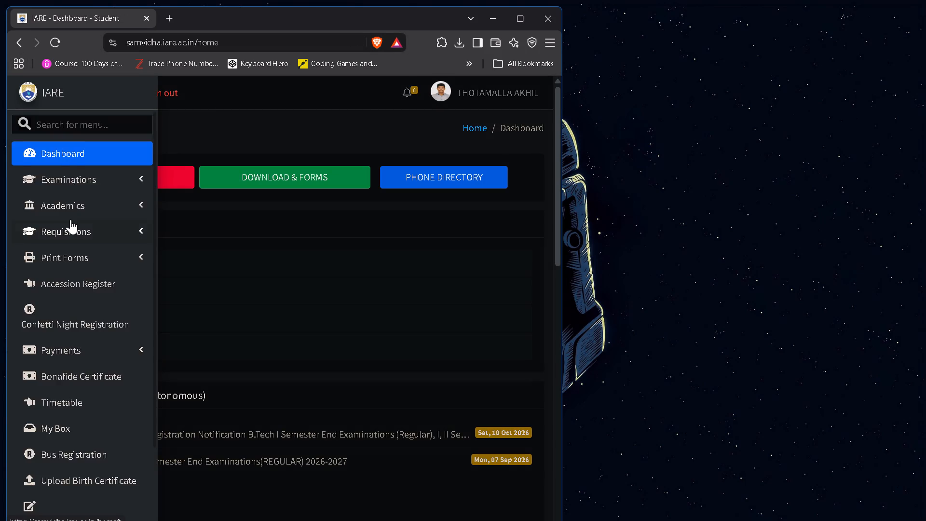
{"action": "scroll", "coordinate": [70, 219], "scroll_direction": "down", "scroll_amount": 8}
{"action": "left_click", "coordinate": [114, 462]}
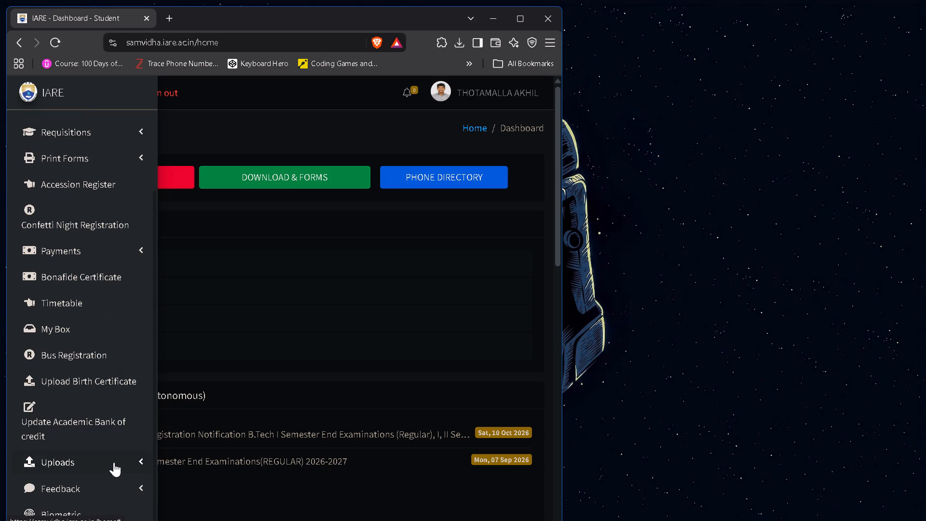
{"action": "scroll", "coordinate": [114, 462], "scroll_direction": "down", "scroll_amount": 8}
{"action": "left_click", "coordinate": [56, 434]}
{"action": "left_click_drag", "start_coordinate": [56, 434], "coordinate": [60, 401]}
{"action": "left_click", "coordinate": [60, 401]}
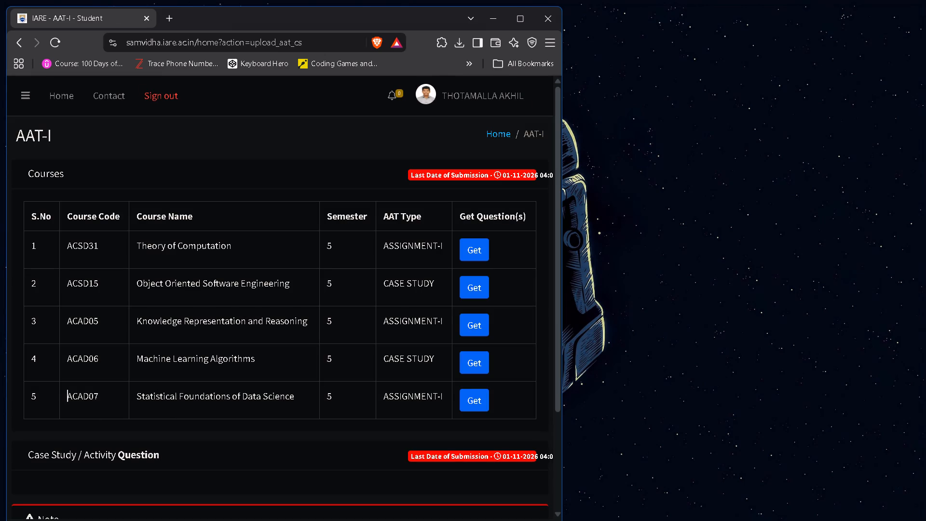
Open the AAT-II page from the portal's Uploads section.
{"action": "left_click", "coordinate": [24, 85]}
{"action": "scroll", "coordinate": [149, 372], "scroll_direction": "down", "scroll_amount": 8}
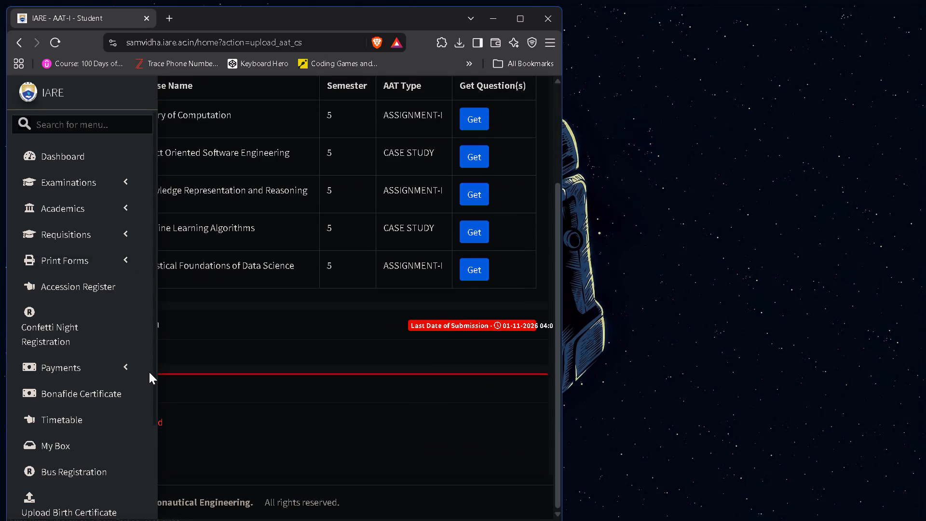
{"action": "scroll", "coordinate": [119, 362], "scroll_direction": "down", "scroll_amount": 6}
{"action": "left_click", "coordinate": [69, 473]}
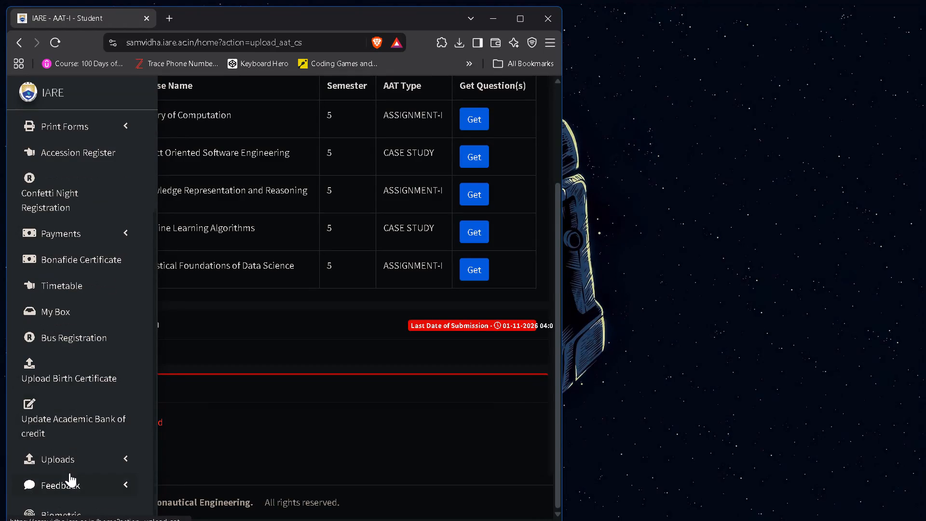
{"action": "left_click", "coordinate": [71, 463]}
{"action": "scroll", "coordinate": [71, 463], "scroll_direction": "down", "scroll_amount": 1}
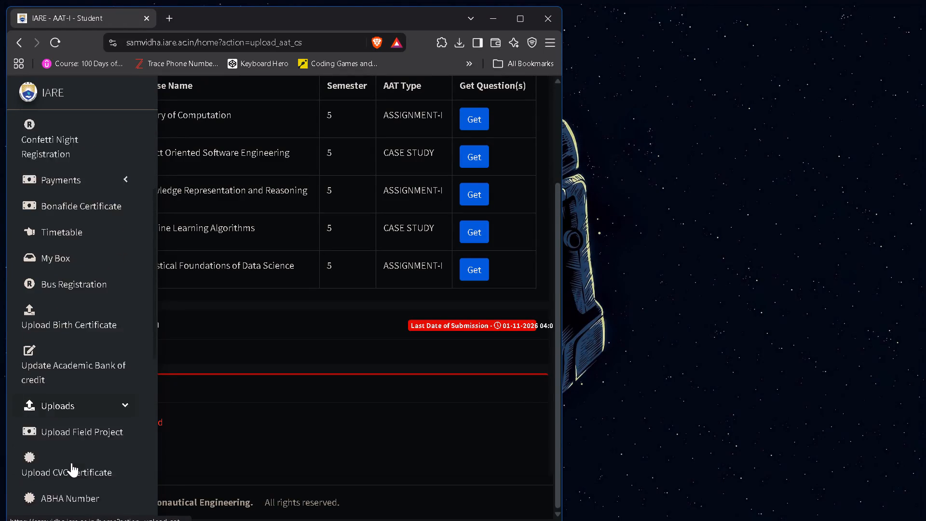
{"action": "scroll", "coordinate": [71, 463], "scroll_direction": "down", "scroll_amount": 4}
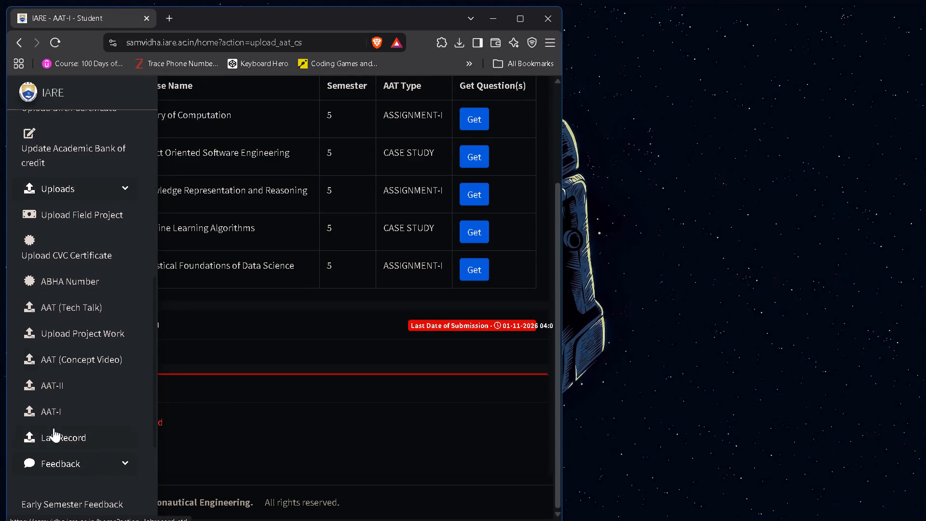
{"action": "double_click", "coordinate": [55, 389]}
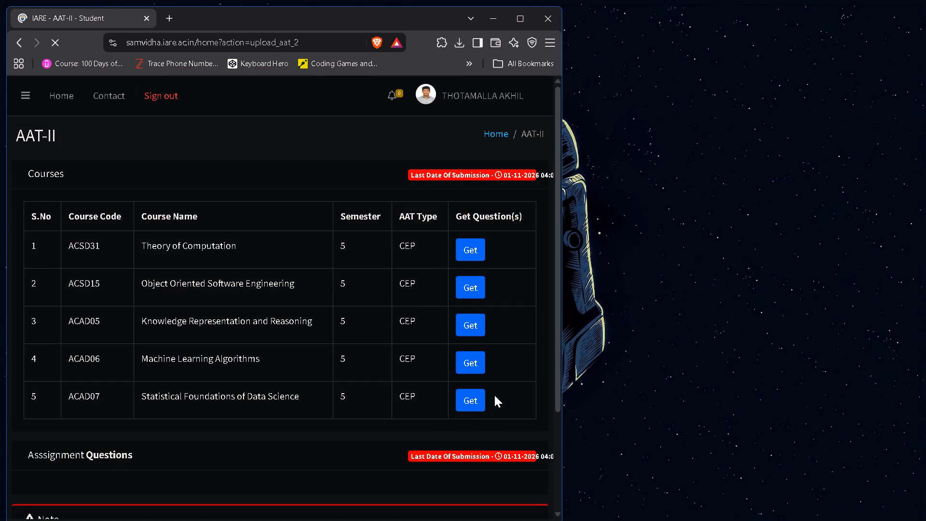
Get the assigned AAT-II question for ACAD07, Statistical Foundations of Data Science.
{"action": "left_click", "coordinate": [480, 400]}
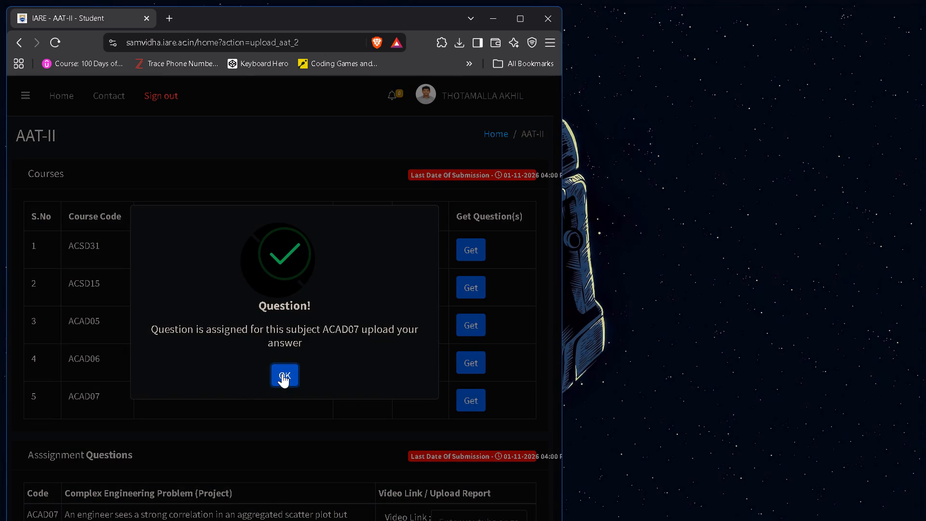
{"action": "left_click", "coordinate": [282, 373]}
{"action": "scroll", "coordinate": [313, 457], "scroll_direction": "down", "scroll_amount": 5}
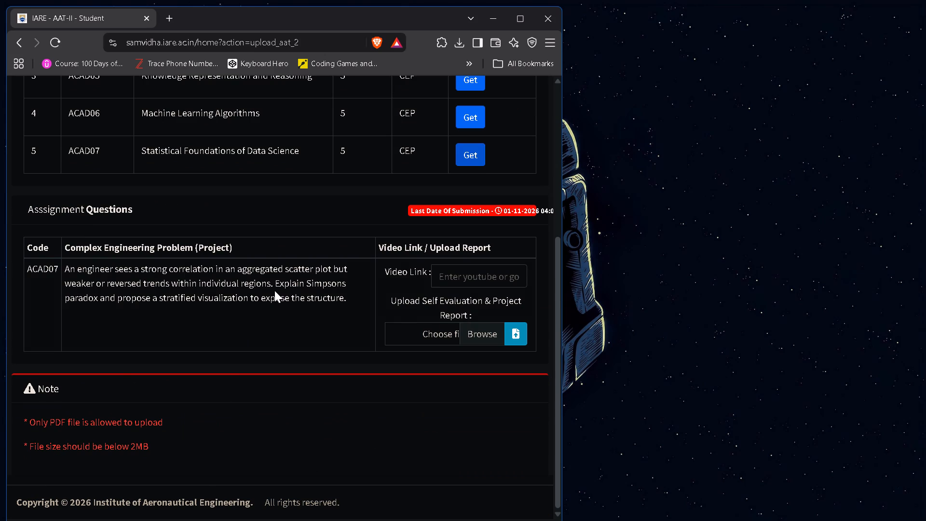
Copy "Explain Simpsons paradox and propose a stratified visualization to expose the structure." from the question and append it to the title on slide 1 in PowerPoint.
{"action": "left_click_drag", "start_coordinate": [275, 281], "coordinate": [343, 313]}
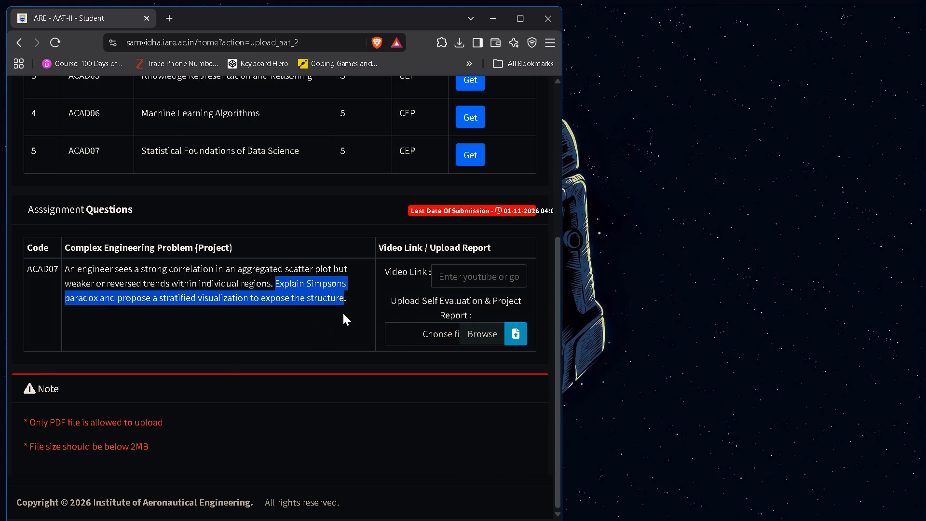
{"action": "left_click_drag", "start_coordinate": [343, 313], "coordinate": [351, 313]}
{"action": "key", "text": "ctrl+c"}
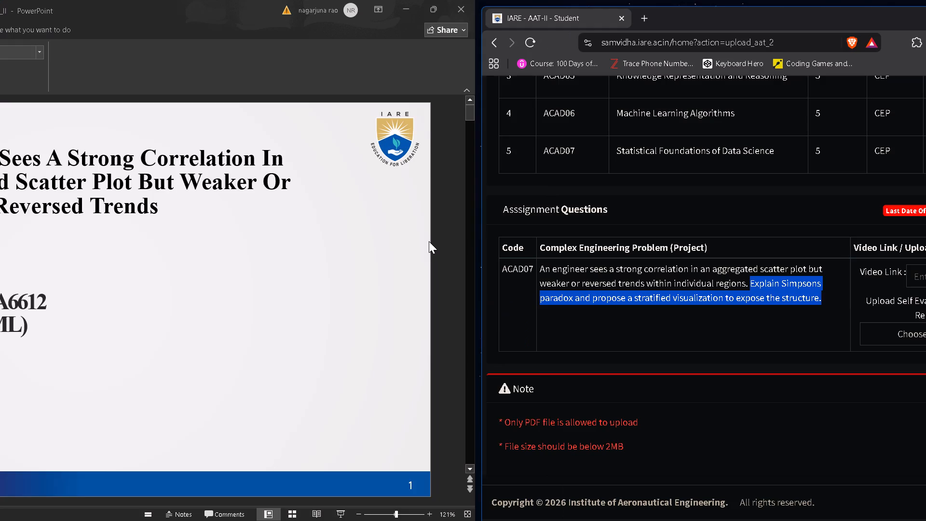
{"action": "left_click", "coordinate": [617, 204]}
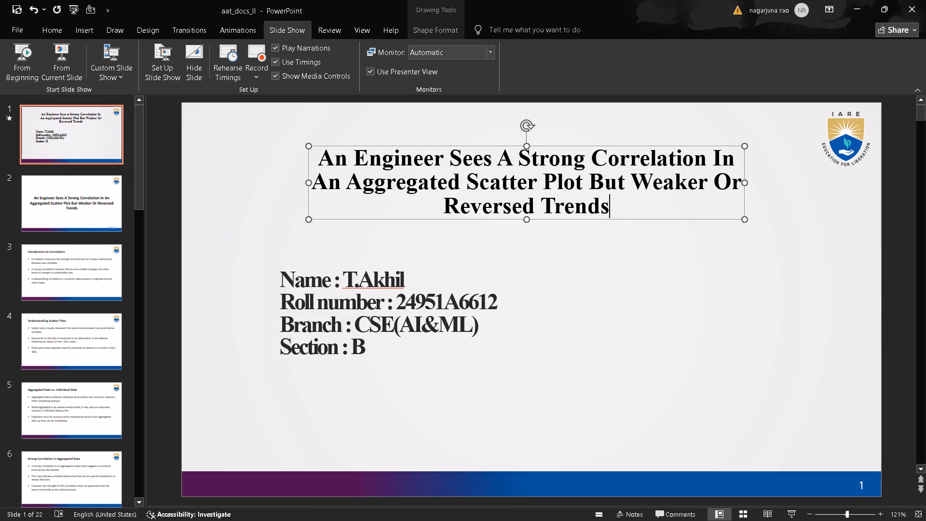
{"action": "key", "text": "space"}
{"action": "key", "text": "ctrl+v"}
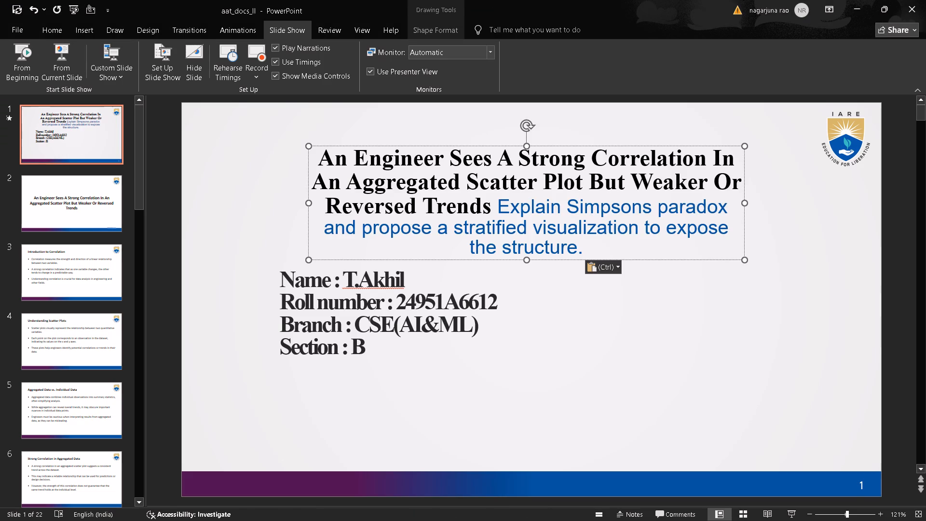
Set the font of the appended title sentence to Times New Roman.
{"action": "left_click_drag", "start_coordinate": [586, 247], "coordinate": [504, 207]}
{"action": "left_click", "coordinate": [558, 172]}
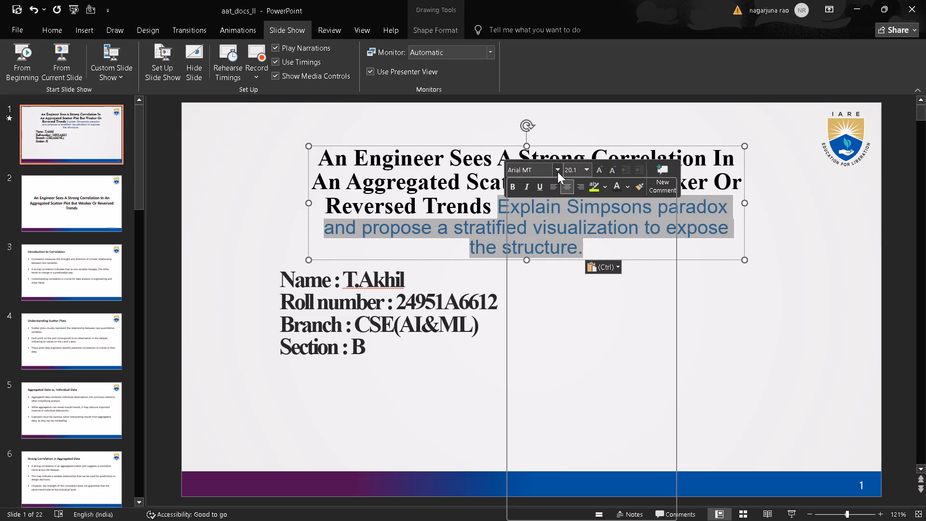
{"action": "left_click", "coordinate": [558, 245]}
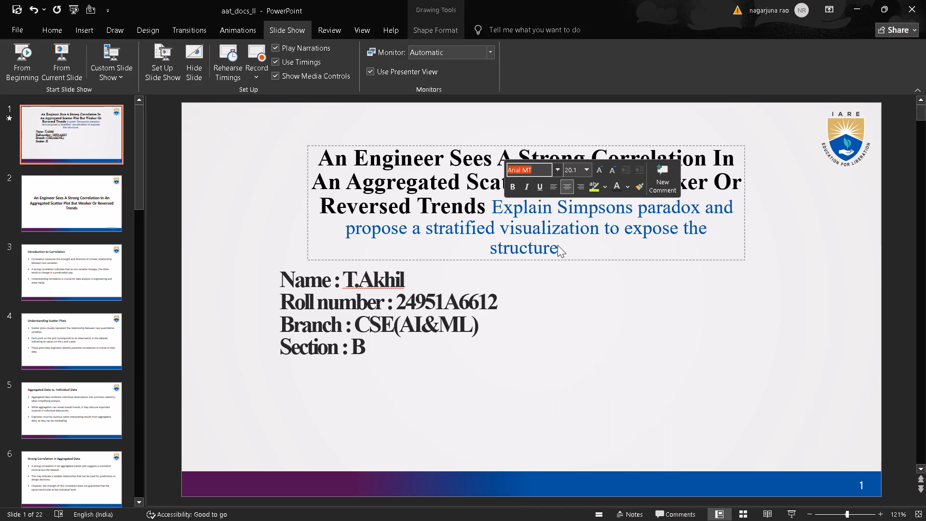
Change the text colour of the appended title sentence to black.
{"action": "left_click", "coordinate": [616, 180]}
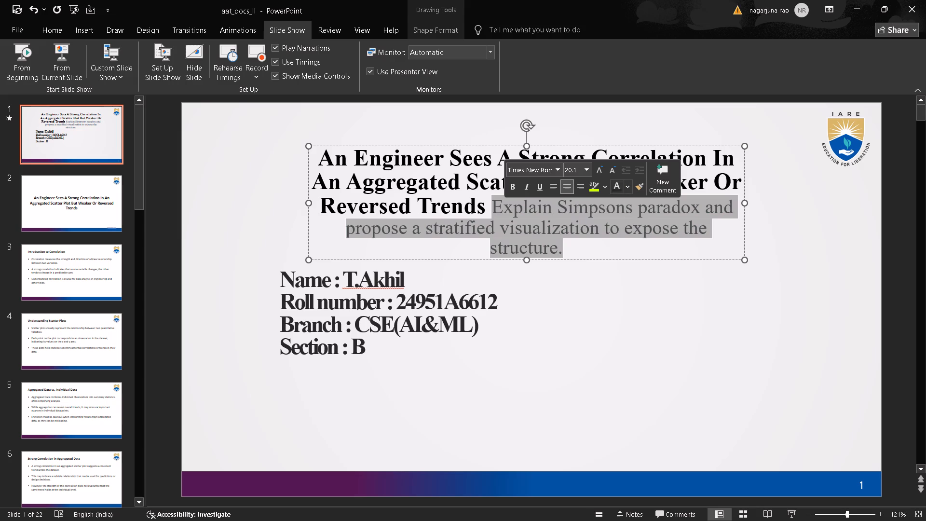
{"action": "left_click", "coordinate": [630, 256]}
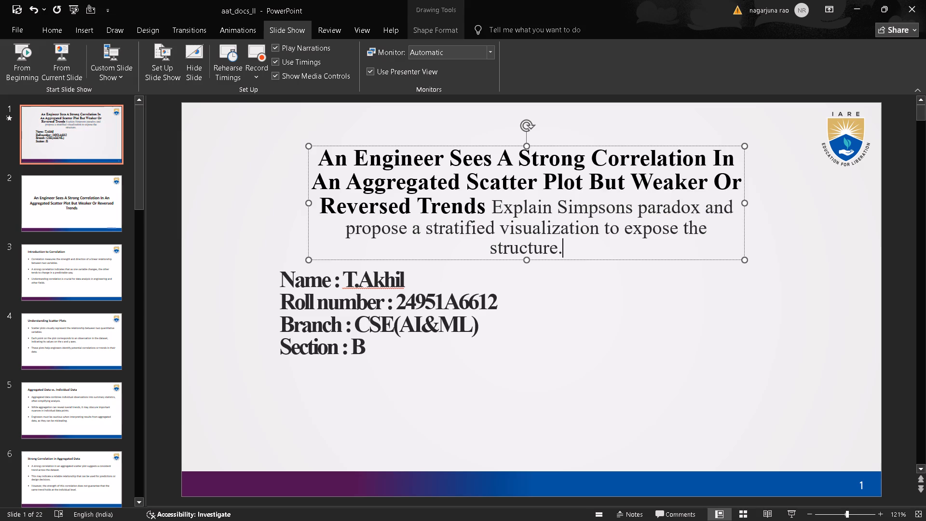
Make the appended title sentence "Explain Simpsons paradox and propose a stratified visualization to expose the structure." bold.
{"action": "left_click_drag", "start_coordinate": [495, 205], "coordinate": [568, 247]}
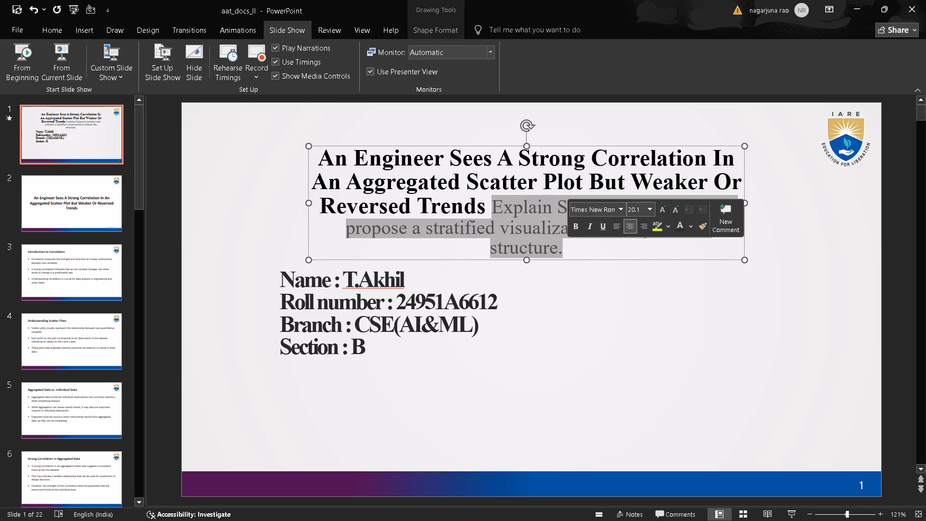
{"action": "left_click", "coordinate": [578, 224]}
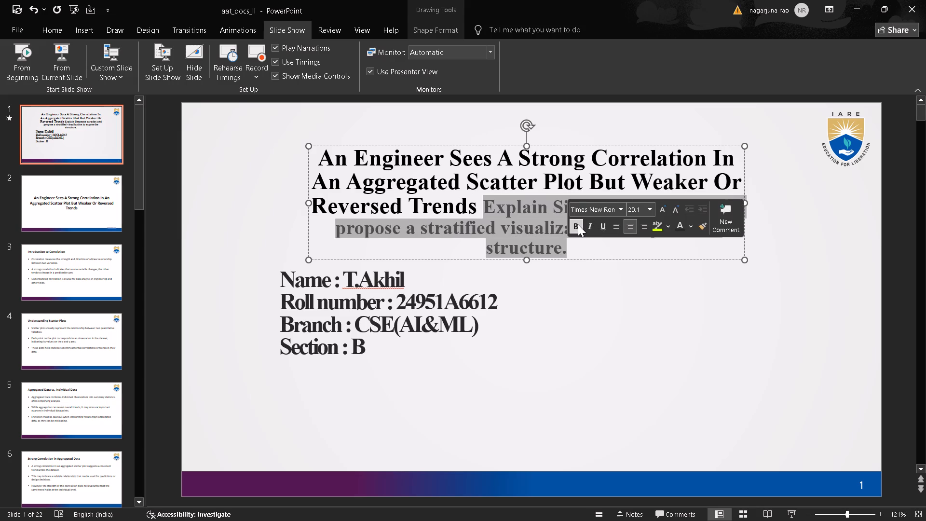
{"action": "left_click", "coordinate": [587, 252]}
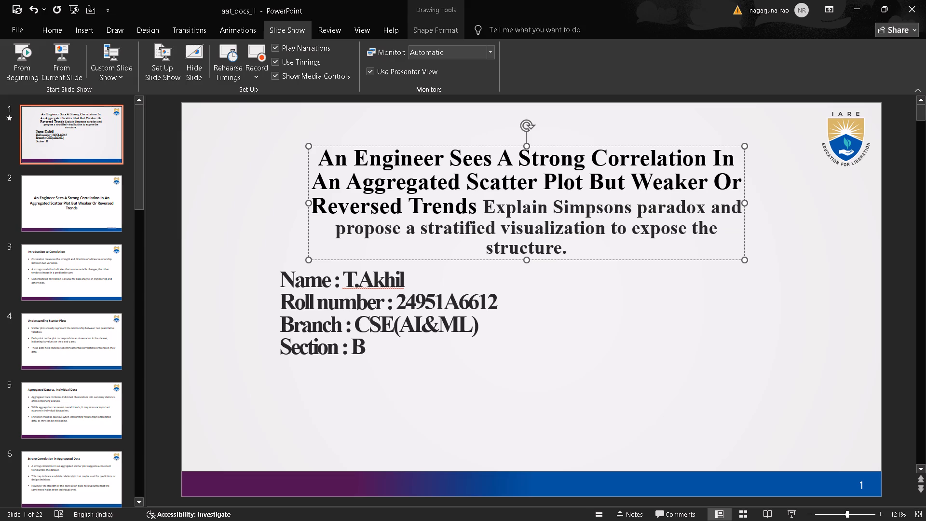
Apply the darkest grey theme colour to the appended "Explain Simpsons paradox…" sentence in the title.
{"action": "left_click_drag", "start_coordinate": [486, 208], "coordinate": [572, 261]}
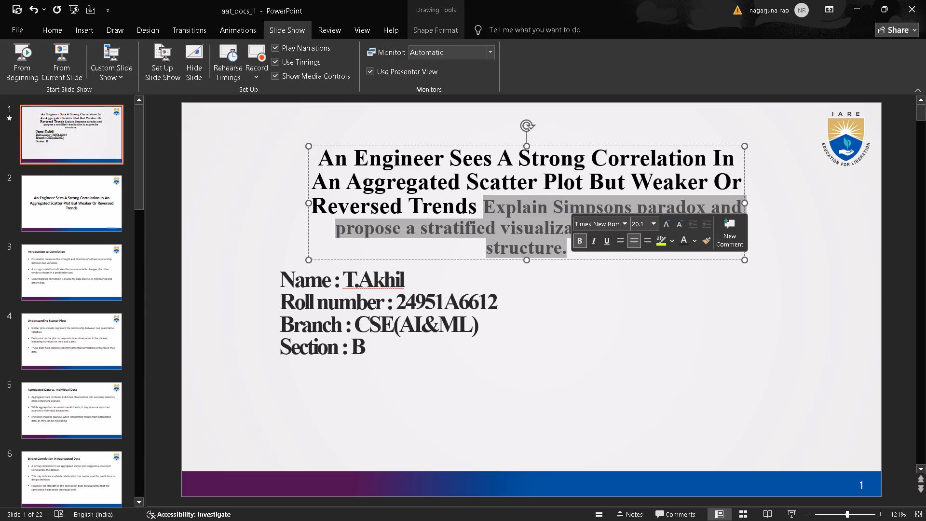
{"action": "left_click", "coordinate": [694, 237]}
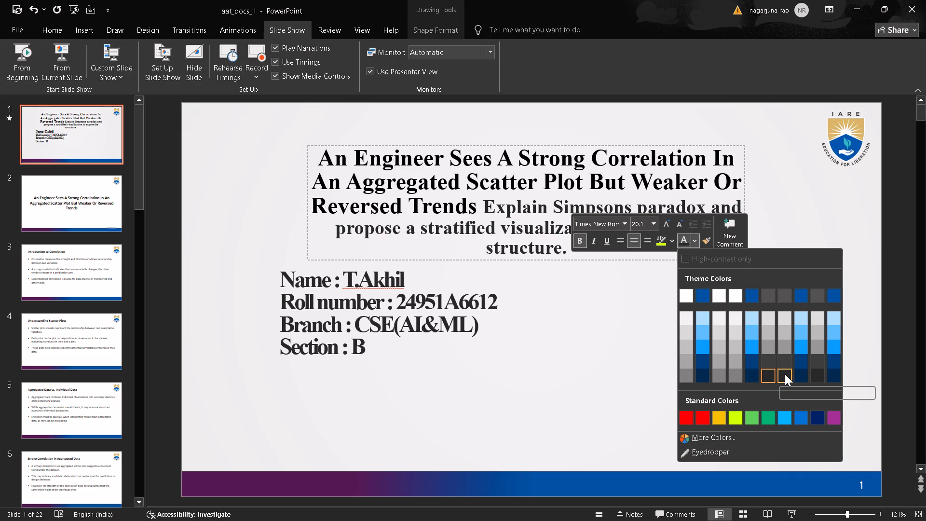
{"action": "left_click", "coordinate": [815, 376]}
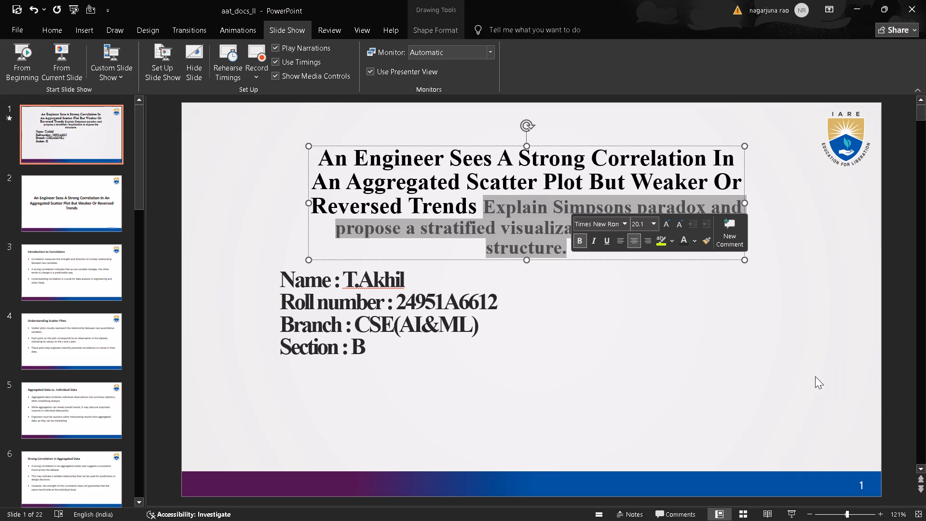
{"action": "left_click", "coordinate": [711, 364]}
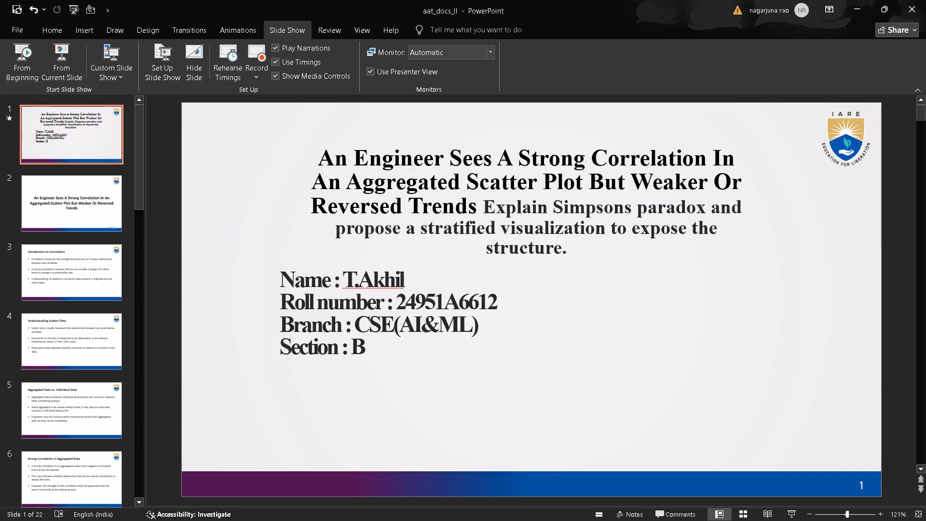
Change the text colour of the title's first part, "An Engineer Sees… Reversed Trends", to the same darkest grey theme shade.
{"action": "left_click_drag", "start_coordinate": [475, 205], "coordinate": [344, 155]}
{"action": "left_click", "coordinate": [464, 135]}
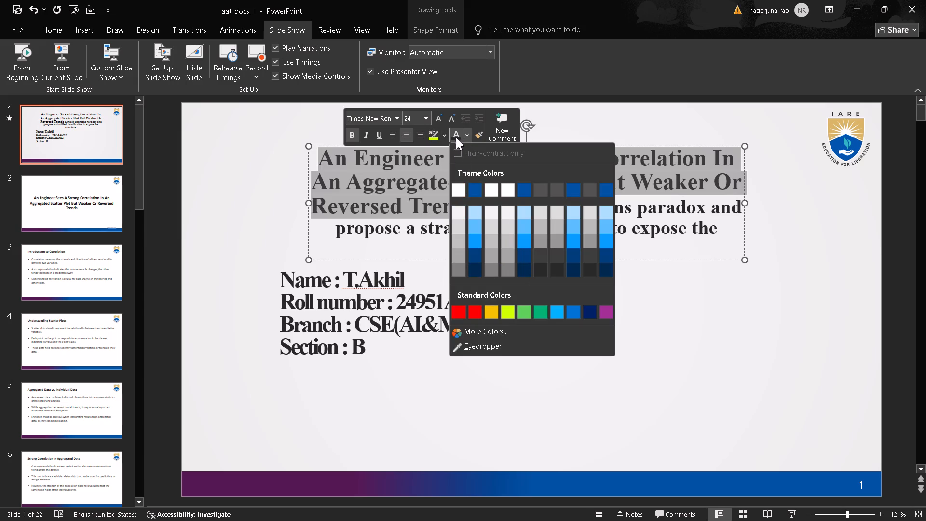
{"action": "left_click", "coordinate": [586, 269]}
{"action": "left_click", "coordinate": [648, 244]}
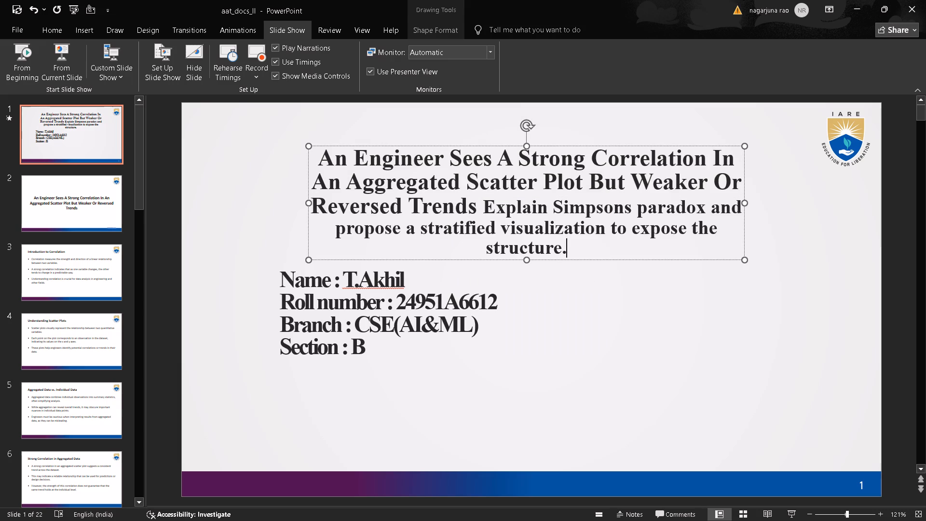
Check the appended sentence's font size and set the title's first part, "An Engineer Sees… Reversed Trends", to size 21.1.
{"action": "left_click_drag", "start_coordinate": [484, 207], "coordinate": [564, 251]}
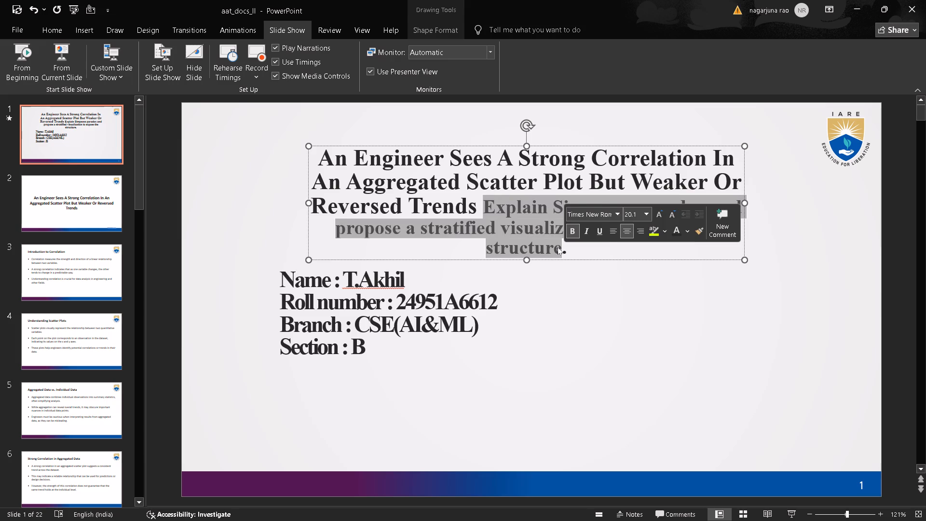
{"action": "left_click", "coordinate": [241, 167]}
{"action": "left_click_drag", "start_coordinate": [315, 156], "coordinate": [474, 208]}
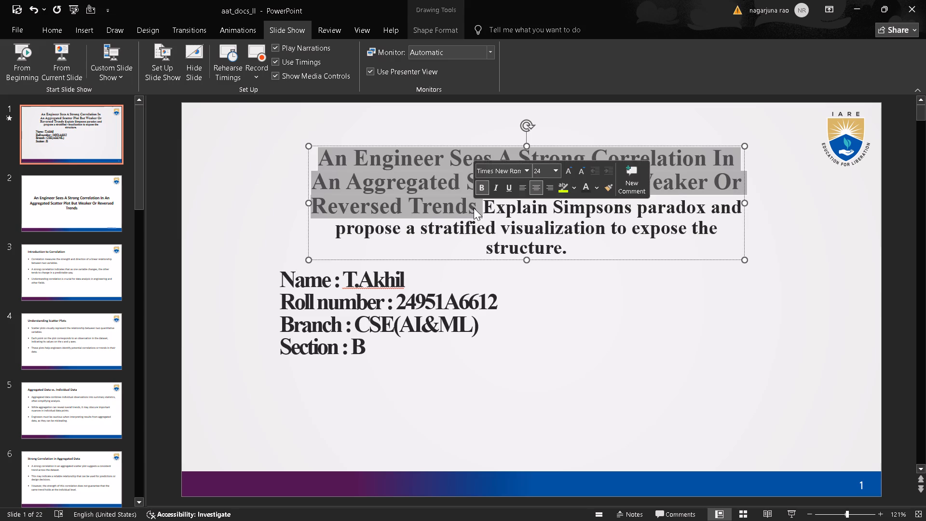
{"action": "left_click", "coordinate": [558, 172]}
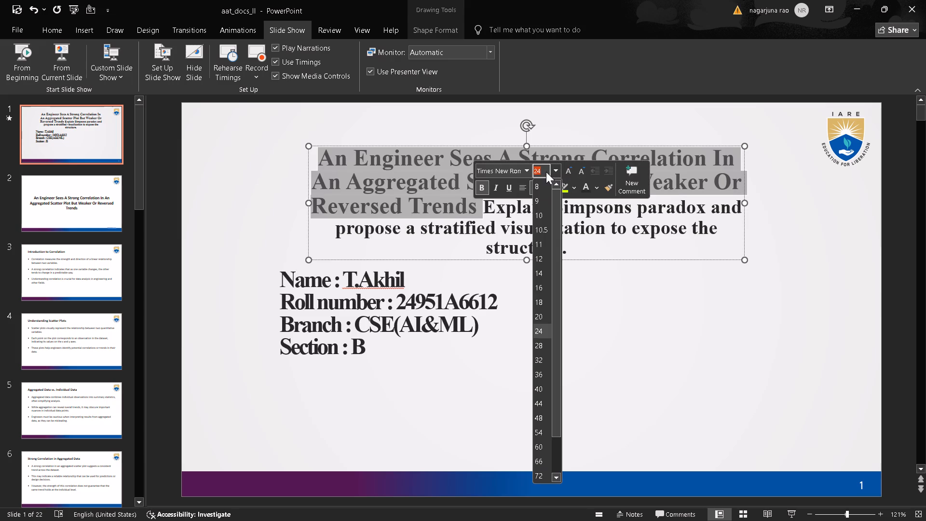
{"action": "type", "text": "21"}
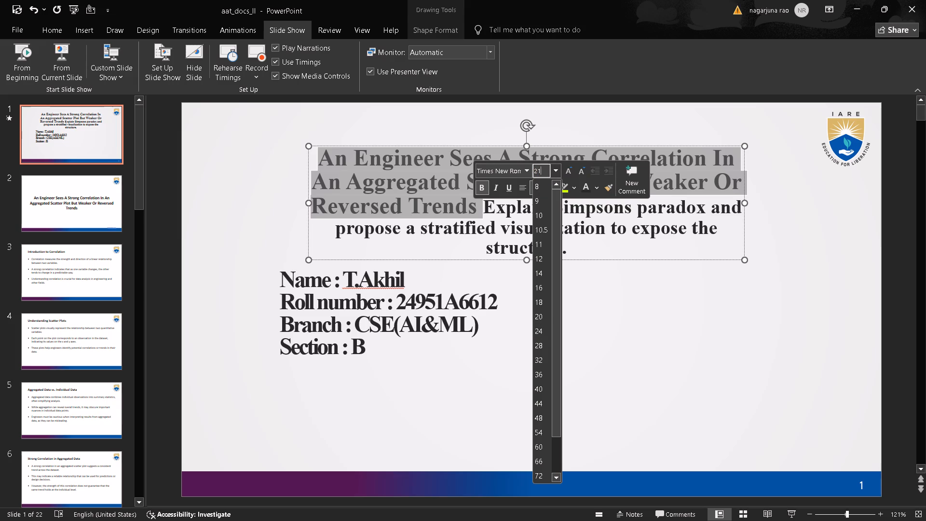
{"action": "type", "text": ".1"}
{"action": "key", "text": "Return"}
{"action": "left_click", "coordinate": [284, 125]}
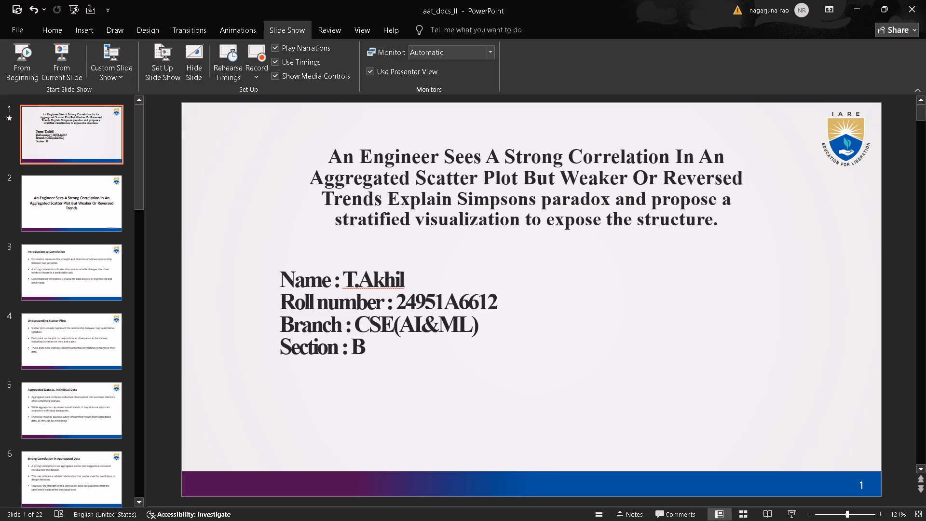
Replace the space between "Trends" and "Explain" in the slide 1 title with a full stop.
{"action": "left_click", "coordinate": [389, 193]}
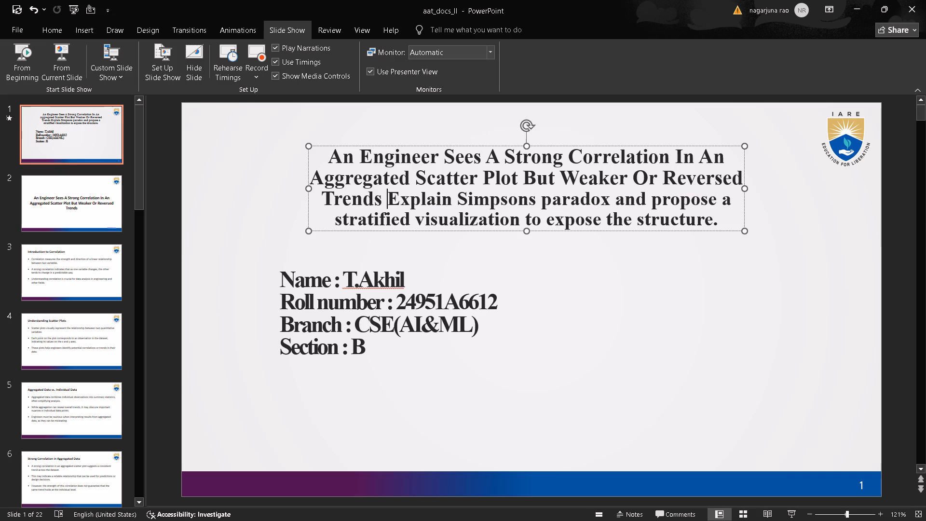
{"action": "key", "text": "BackSpace"}
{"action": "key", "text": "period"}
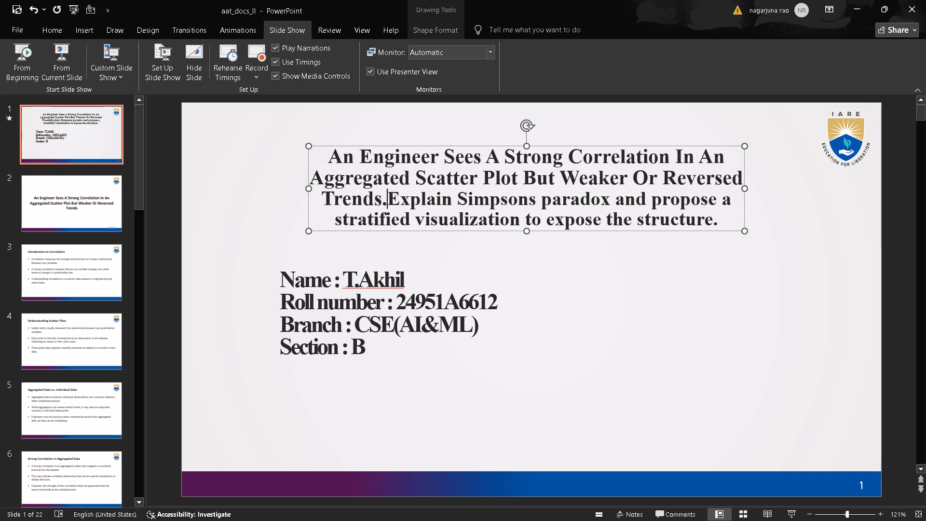
{"action": "left_click", "coordinate": [459, 236]}
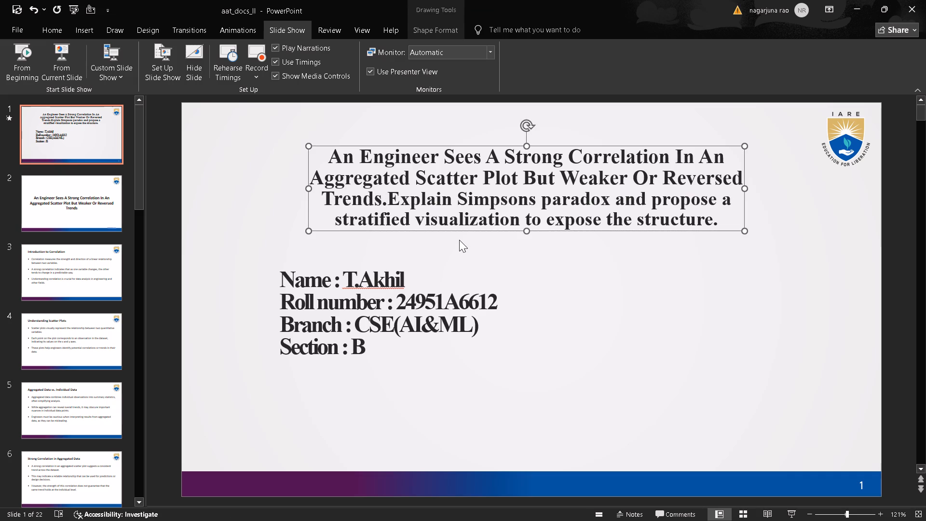
{"action": "left_click", "coordinate": [459, 245]}
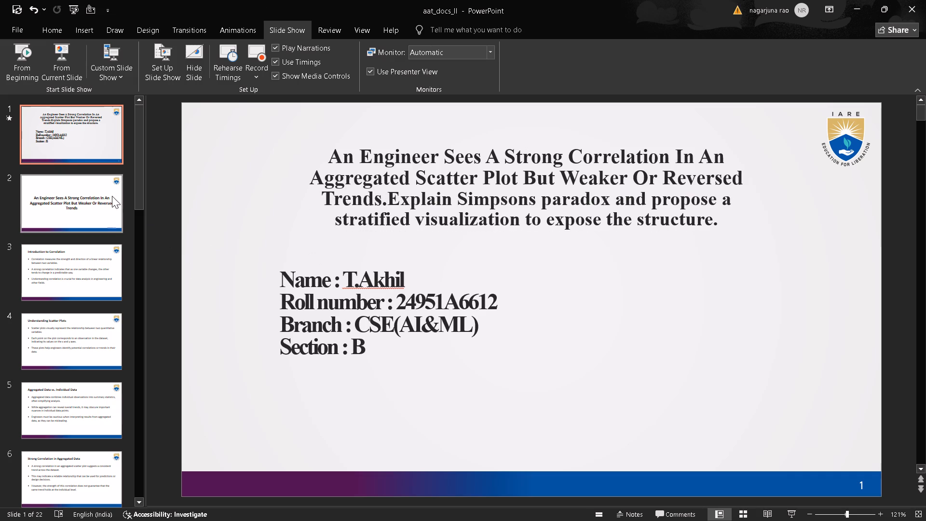
Open the slide show recording options.
{"action": "left_click", "coordinate": [258, 70]}
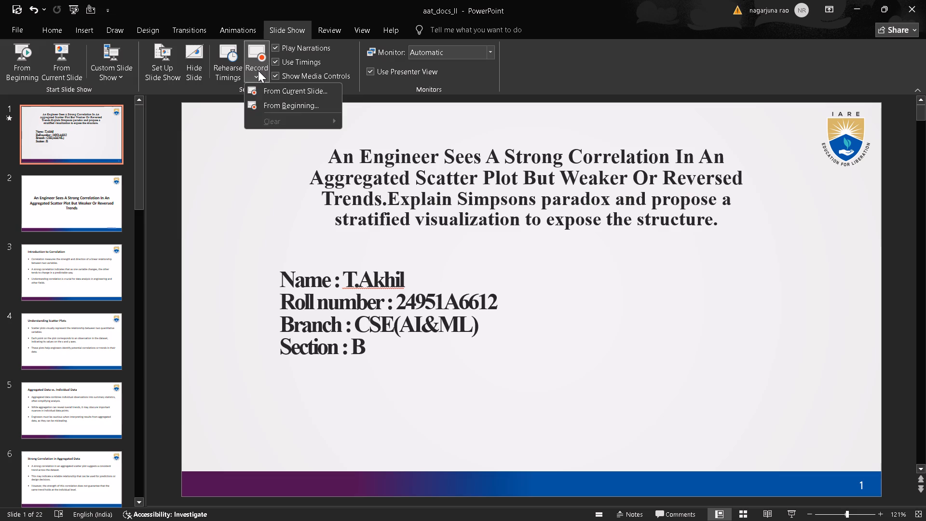
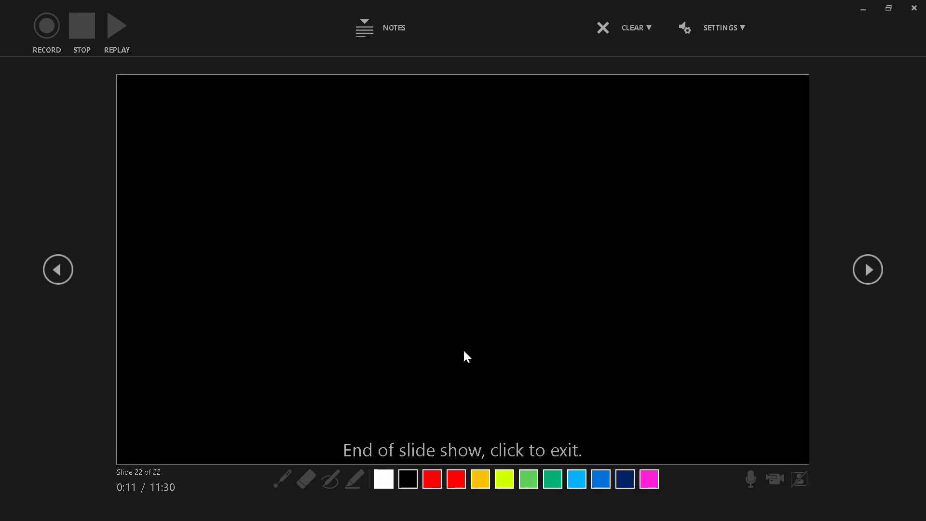
Exit the recording view at the end of the slide show.
{"action": "left_click", "coordinate": [489, 374]}
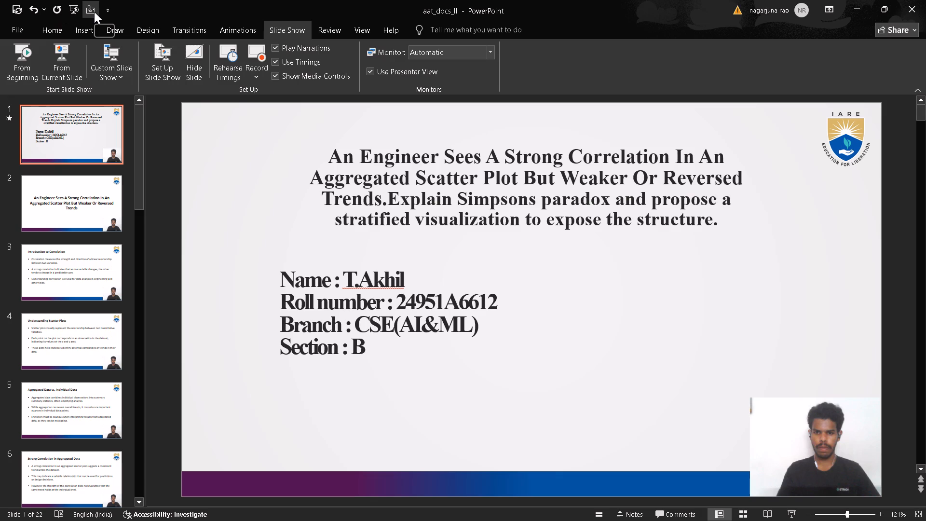
Start exporting the presentation as a Full HD (1080p) video using the recorded timings and narrations.
{"action": "left_click", "coordinate": [20, 24]}
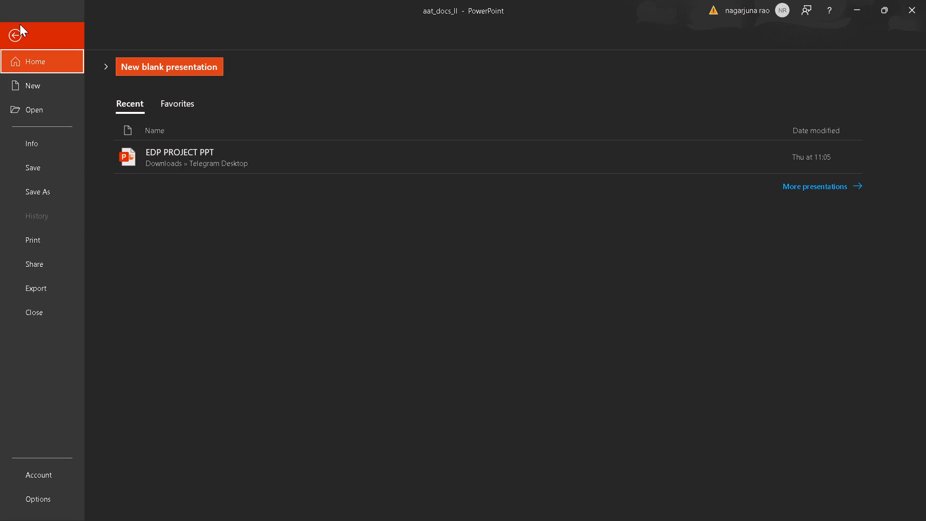
{"action": "left_click", "coordinate": [30, 194]}
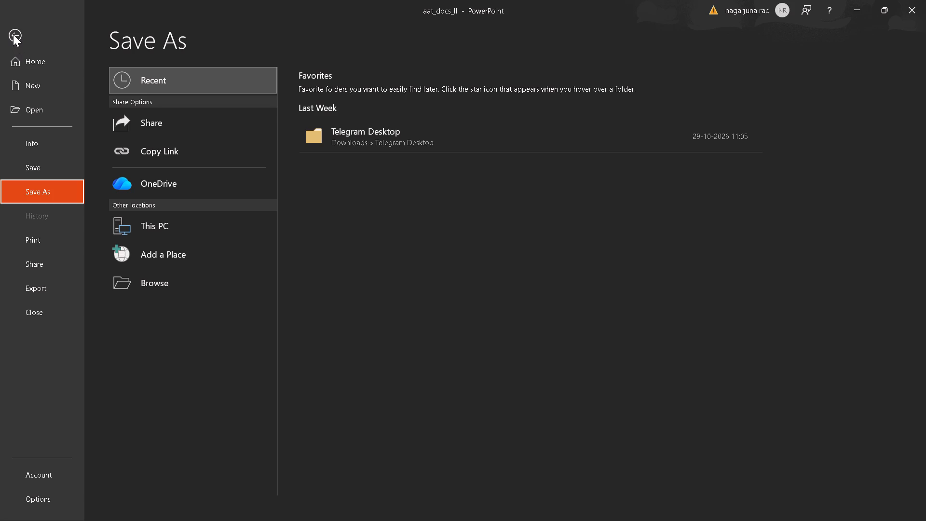
{"action": "left_click", "coordinate": [31, 286]}
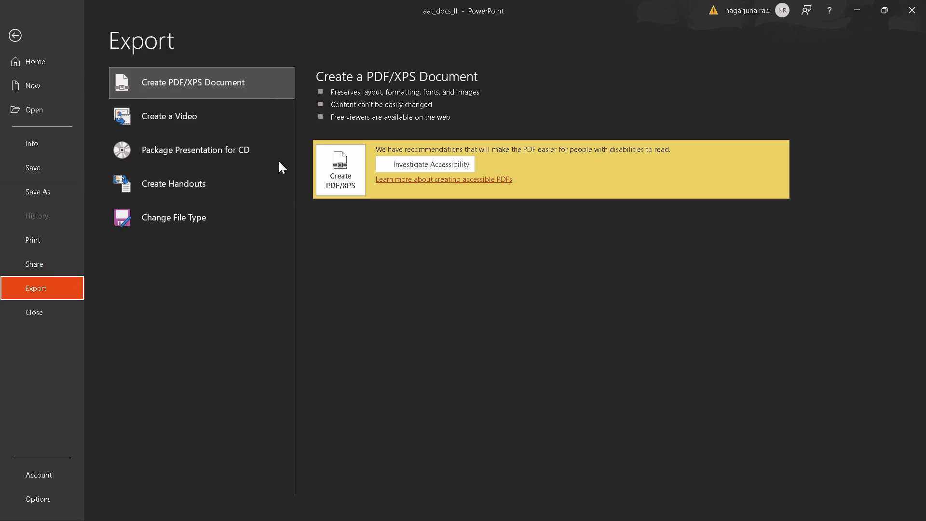
{"action": "left_click", "coordinate": [183, 116]}
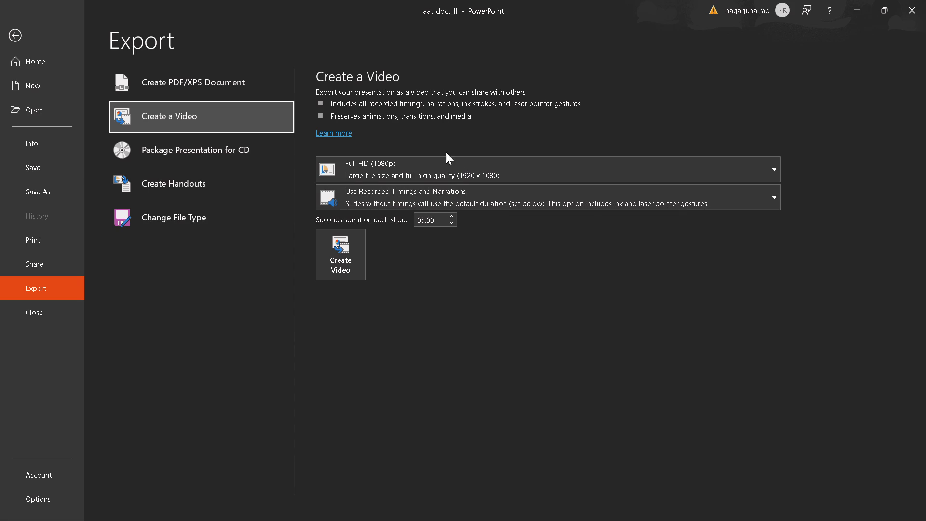
{"action": "left_click", "coordinate": [336, 248]}
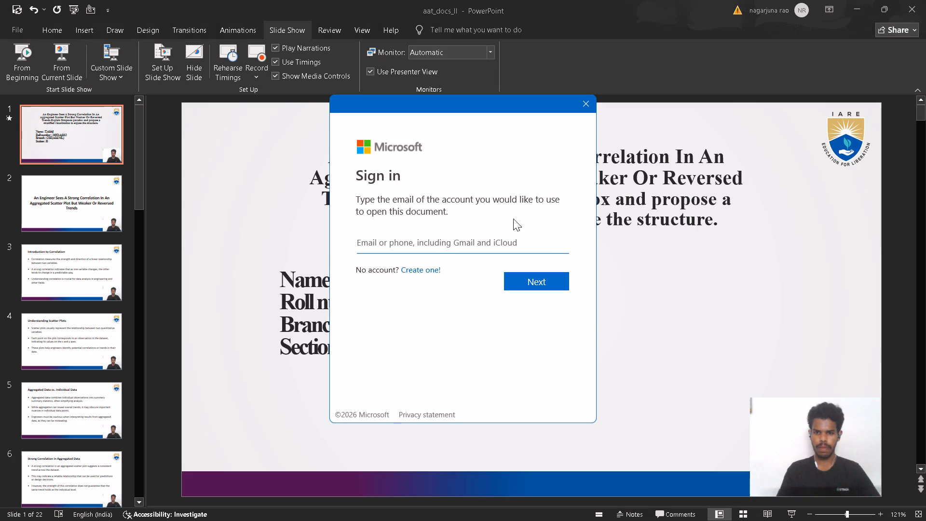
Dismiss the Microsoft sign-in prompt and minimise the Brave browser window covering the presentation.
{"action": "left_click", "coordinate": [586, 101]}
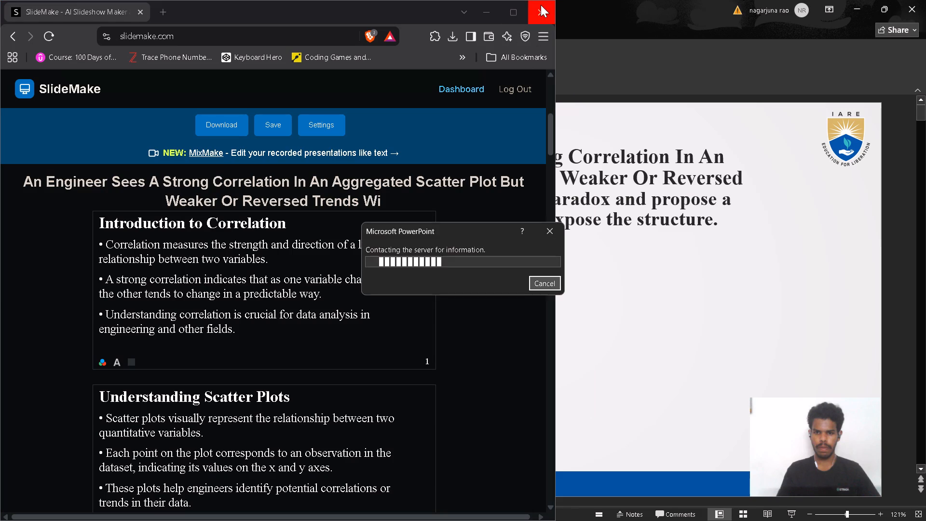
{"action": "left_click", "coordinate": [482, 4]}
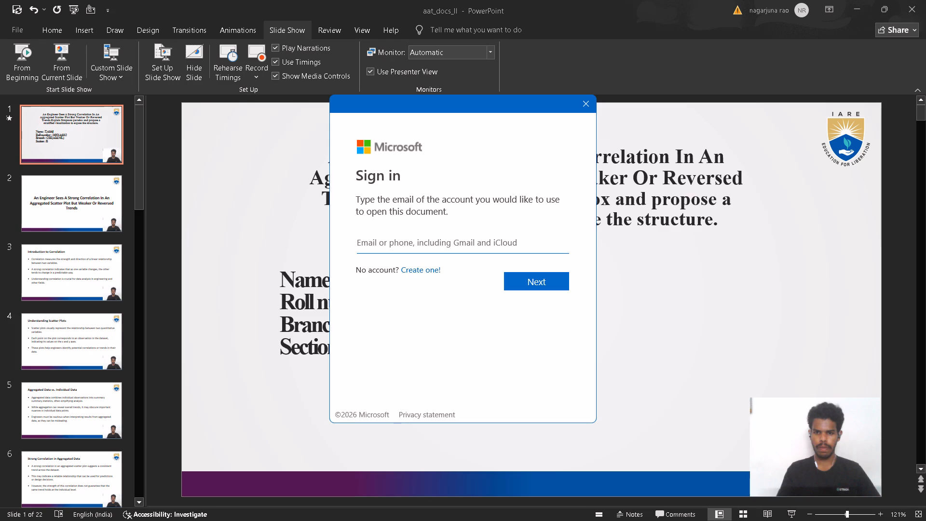
Enter the account email in the Microsoft sign-in prompt.
{"action": "left_click", "coordinate": [389, 239]}
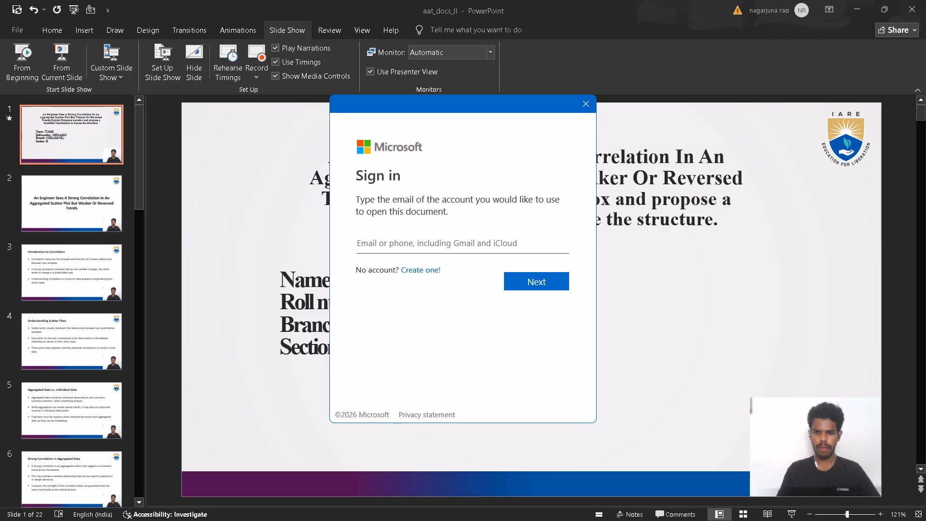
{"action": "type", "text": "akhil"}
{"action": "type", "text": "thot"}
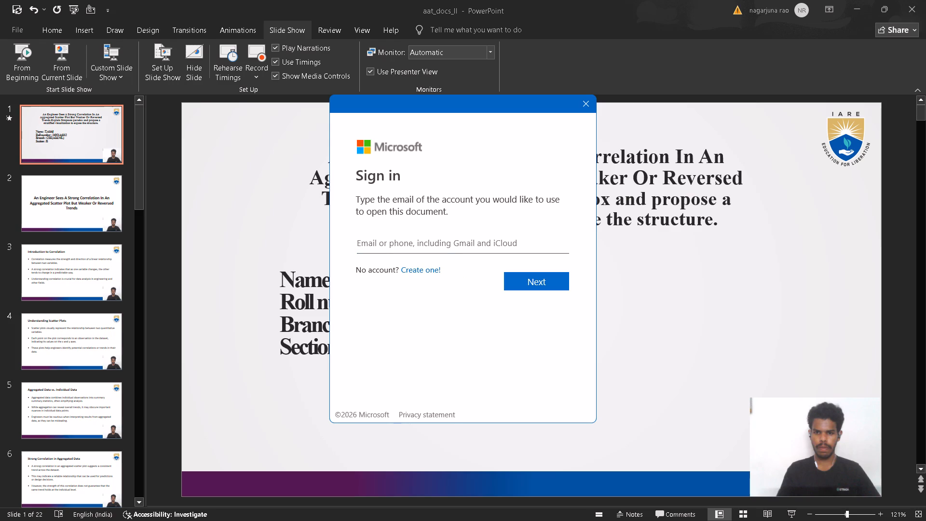
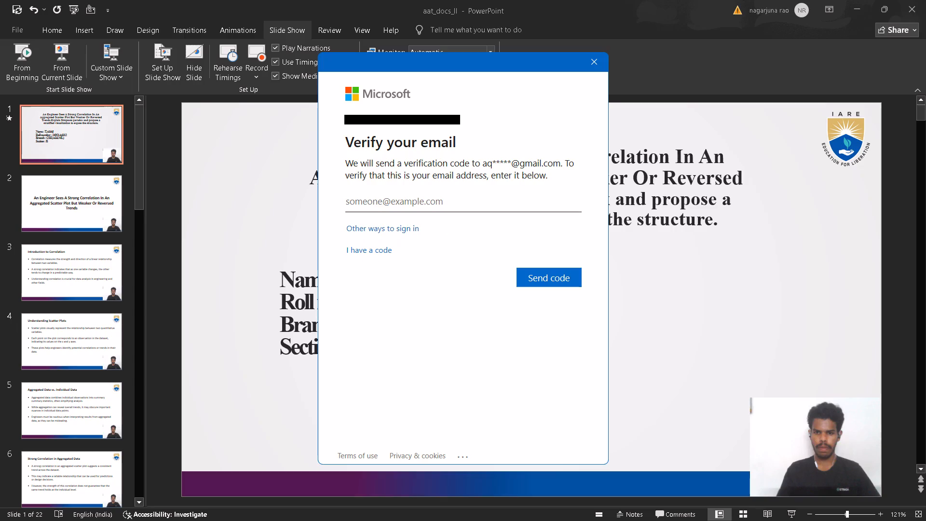
Dismiss the Microsoft email verification prompt without requesting a code.
{"action": "left_click", "coordinate": [591, 63]}
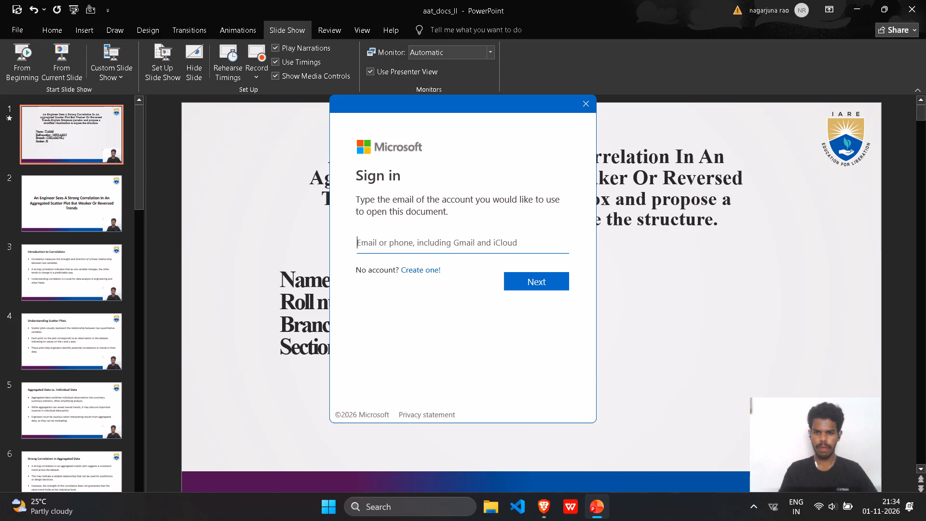
Enter the account email in the Microsoft sign-in prompt for opening the document.
{"action": "left_click", "coordinate": [456, 243]}
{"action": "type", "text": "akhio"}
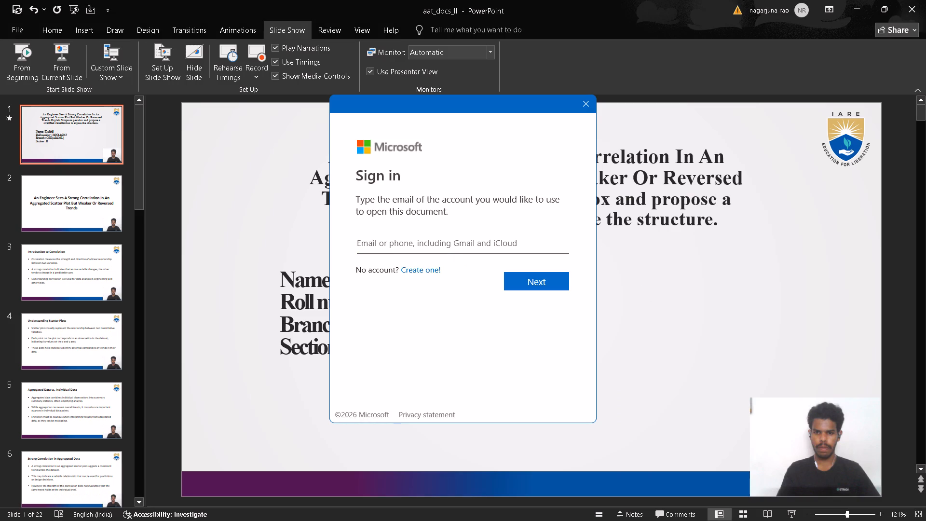
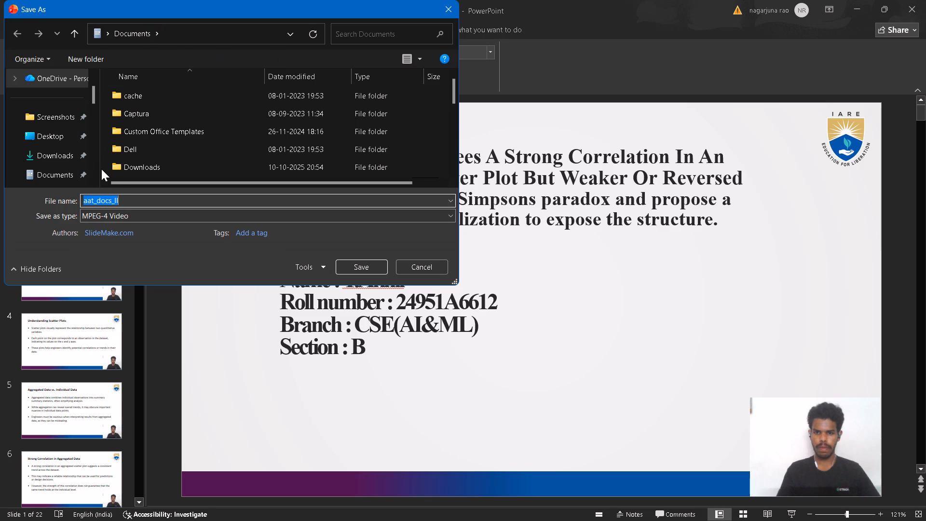
Save the exported MPEG-4 video in the Desktop folder under the name aat_docs_II.
{"action": "left_click_drag", "start_coordinate": [134, 196], "coordinate": [67, 192]}
{"action": "left_click_drag", "start_coordinate": [67, 192], "coordinate": [46, 192]}
{"action": "left_click", "coordinate": [128, 199]}
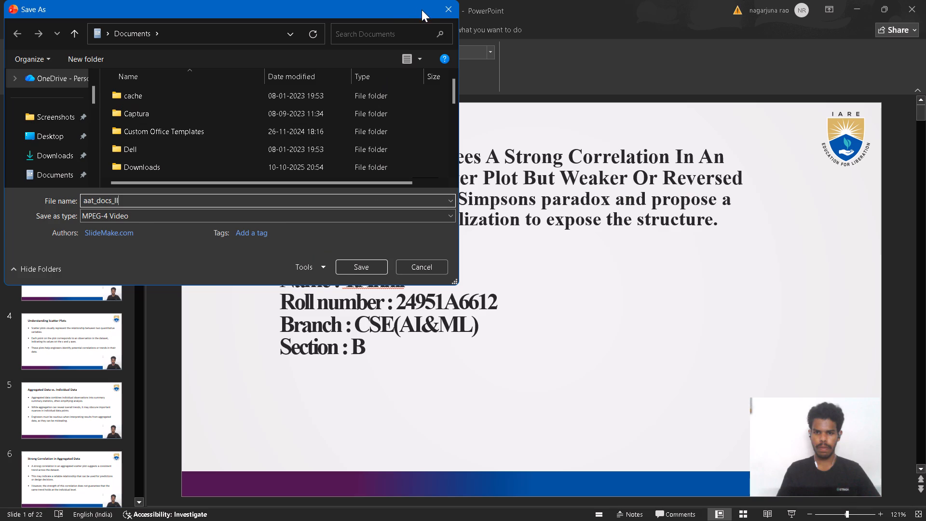
{"action": "left_click", "coordinate": [221, 281]}
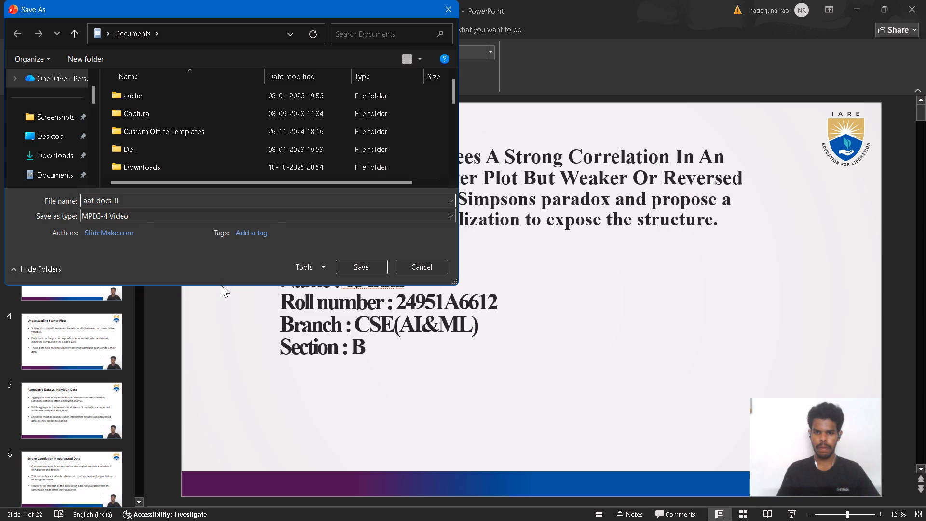
{"action": "left_click", "coordinate": [221, 285]}
{"action": "left_click_drag", "start_coordinate": [225, 286], "coordinate": [220, 400]}
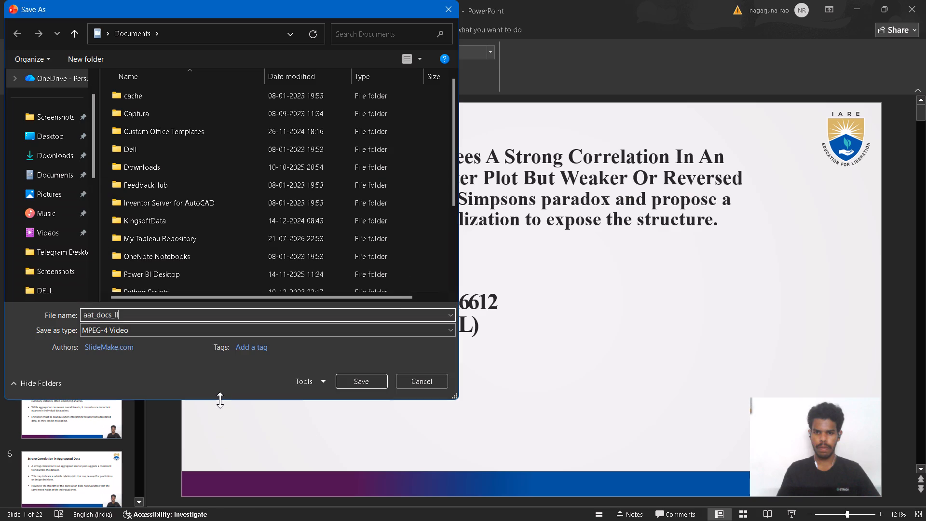
{"action": "left_click", "coordinate": [48, 143]}
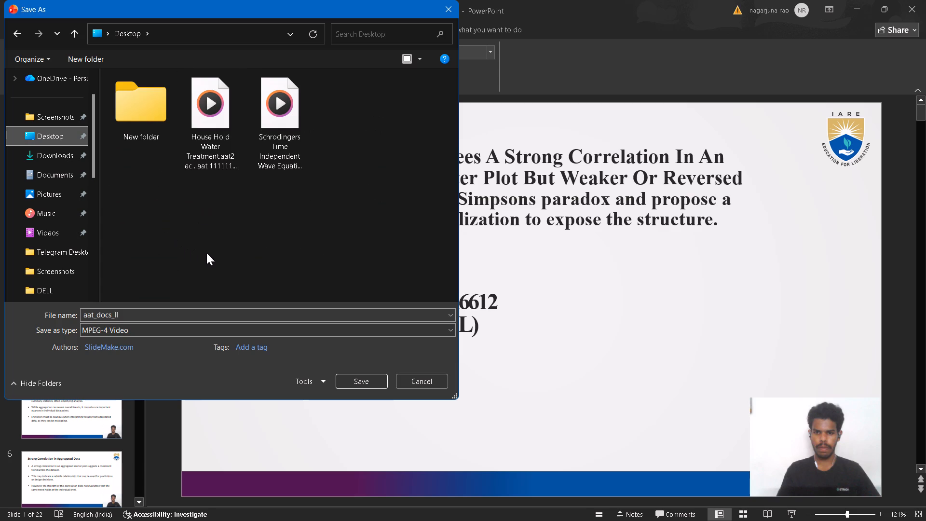
{"action": "left_click", "coordinate": [361, 382]}
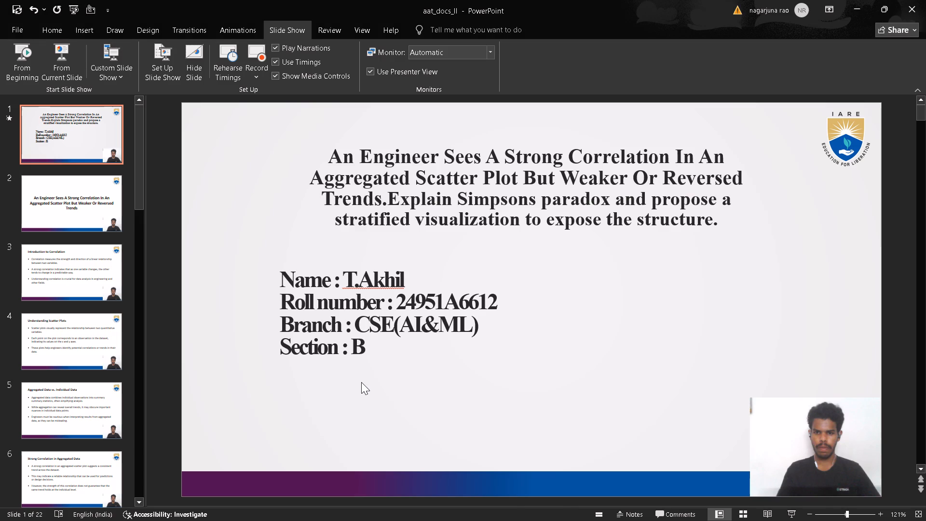
Switch to File Explorer and bring up the available actions for the aat_docs_II video among the recent files.
{"action": "double_click", "coordinate": [490, 515]}
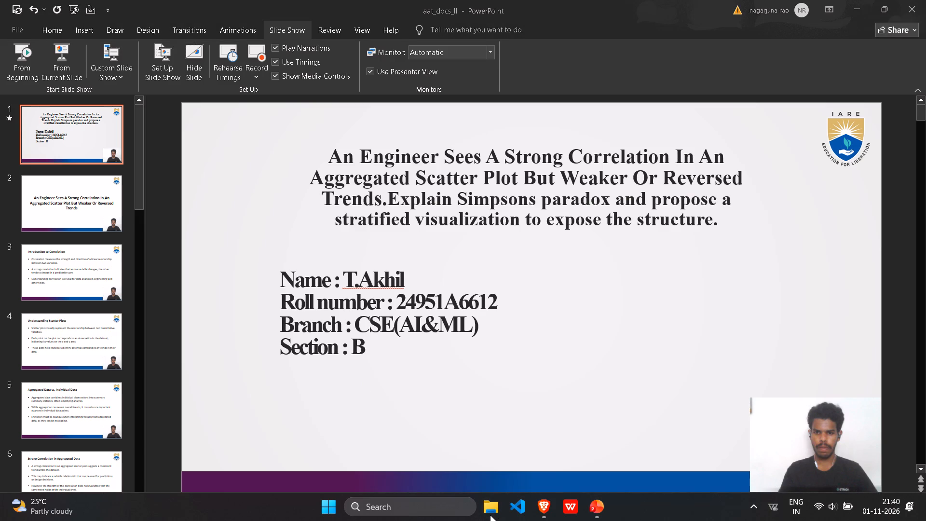
{"action": "left_click", "coordinate": [490, 515]}
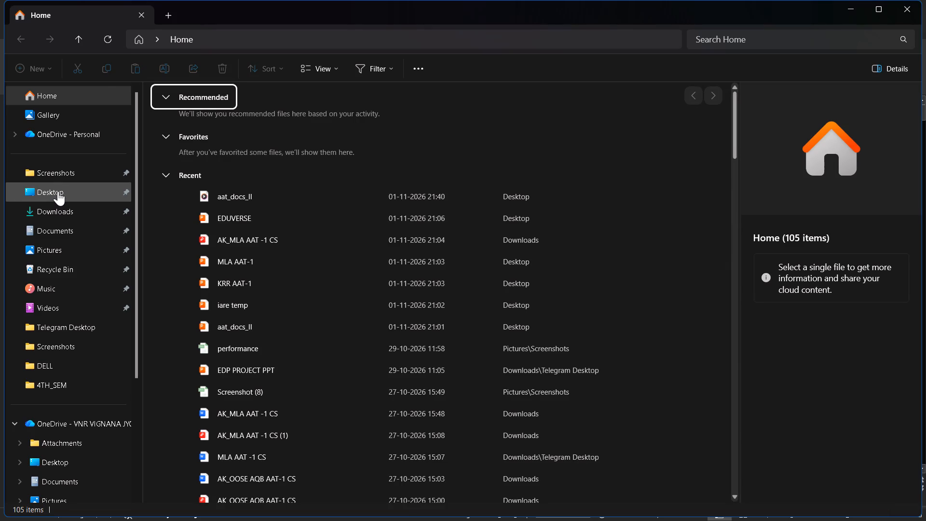
{"action": "right_click", "coordinate": [204, 193]}
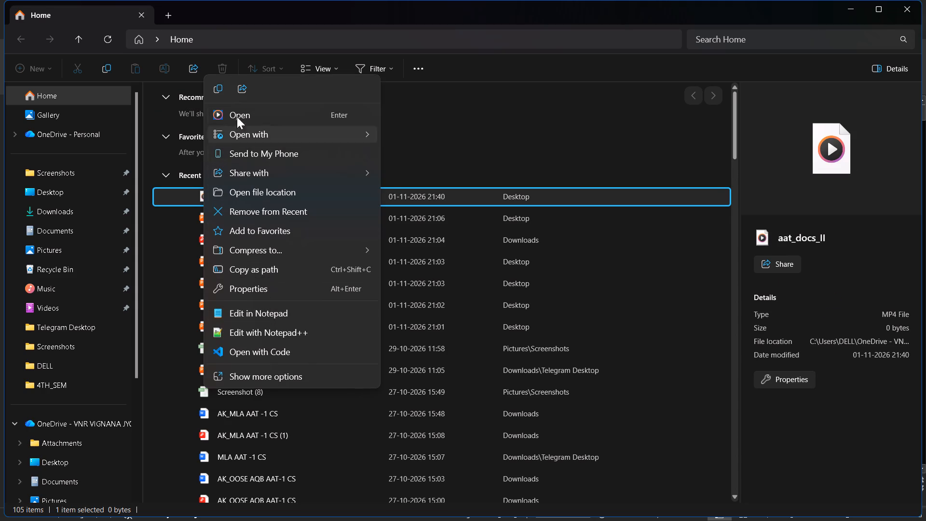
Share the aat_docs_II.mp4 video from the recent files using WhatsApp.
{"action": "left_click", "coordinate": [243, 88]}
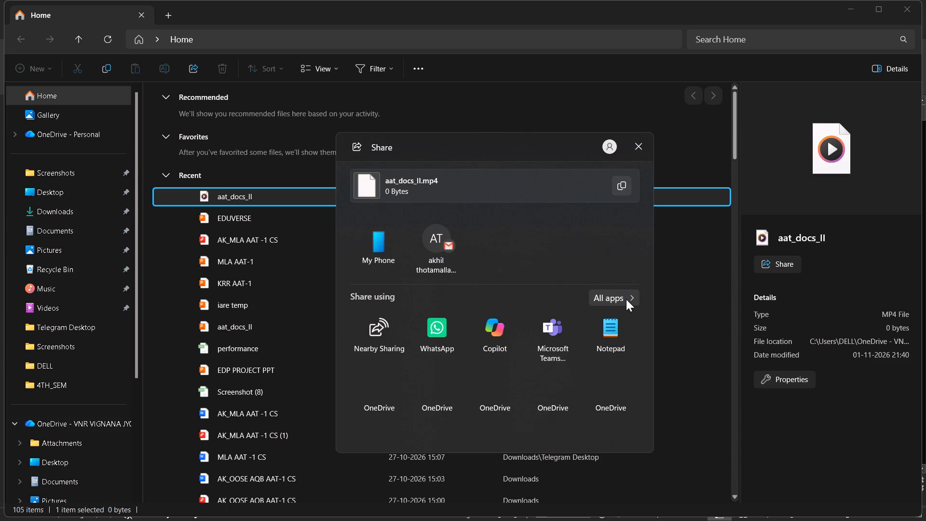
{"action": "left_click", "coordinate": [445, 327]}
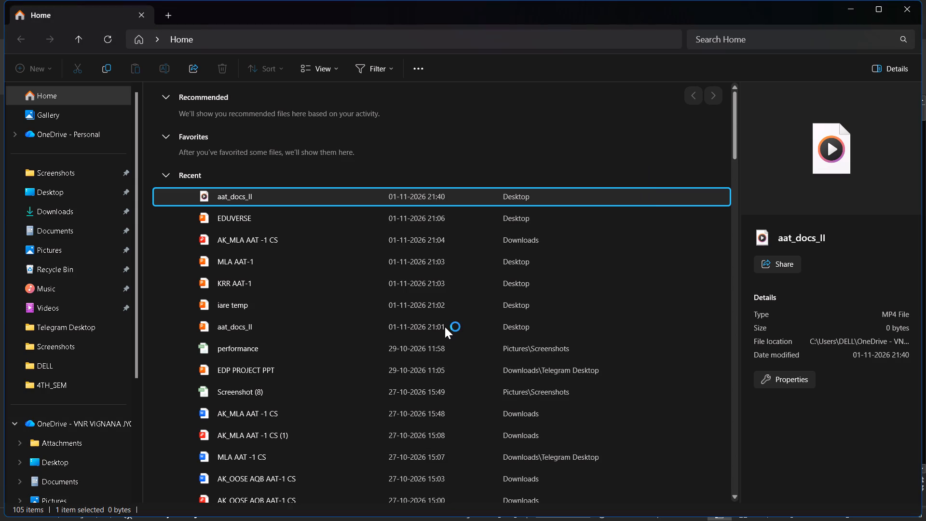
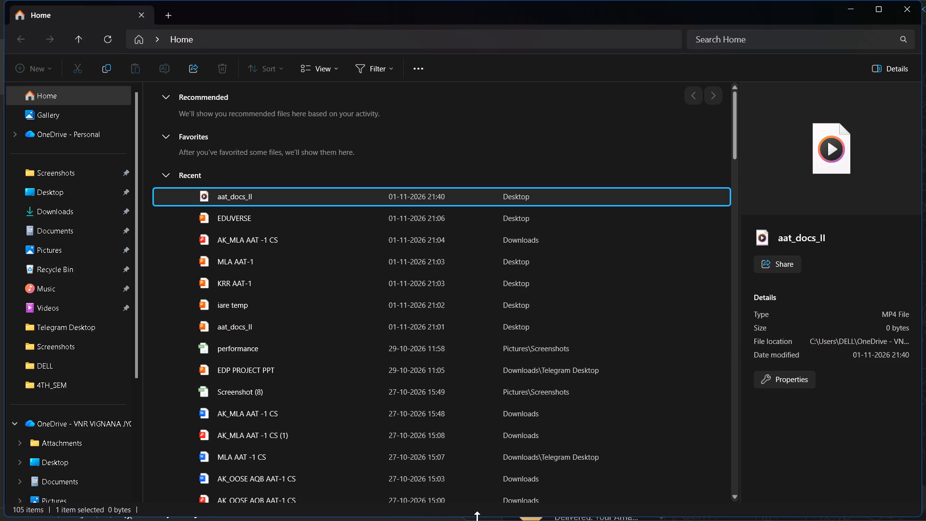
Switch from File Explorer to the open WhatsApp window.
{"action": "key", "text": "alt+Tab"}
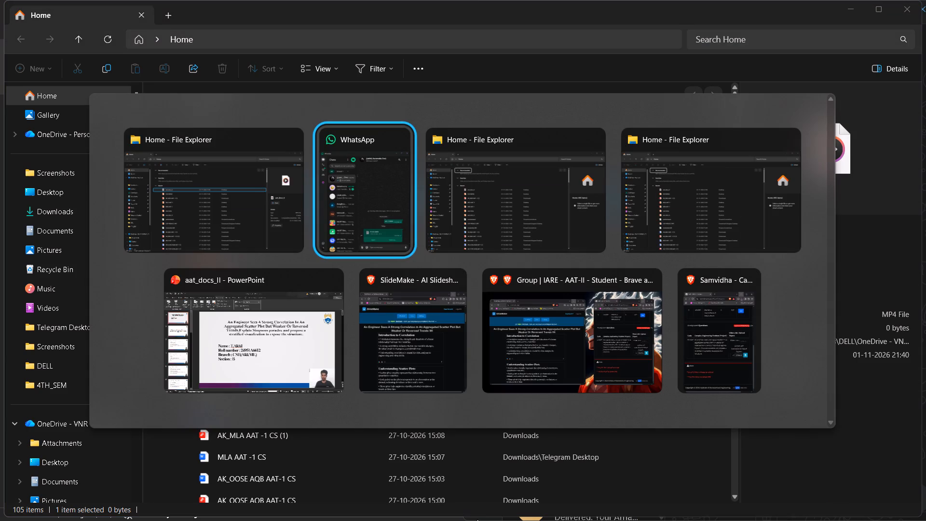